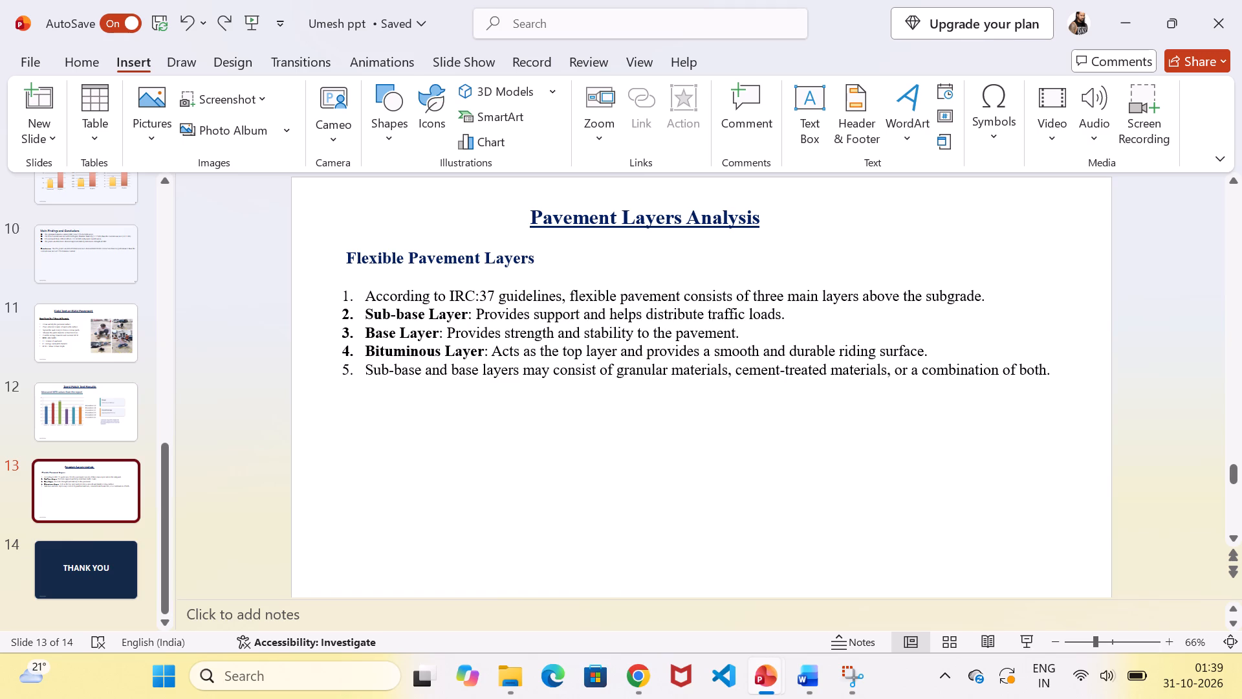
Insert blank lines before the first list item under Flexible Pavement Layers, pushing the list down to the slide's bottom edge.
left_click(360, 292)
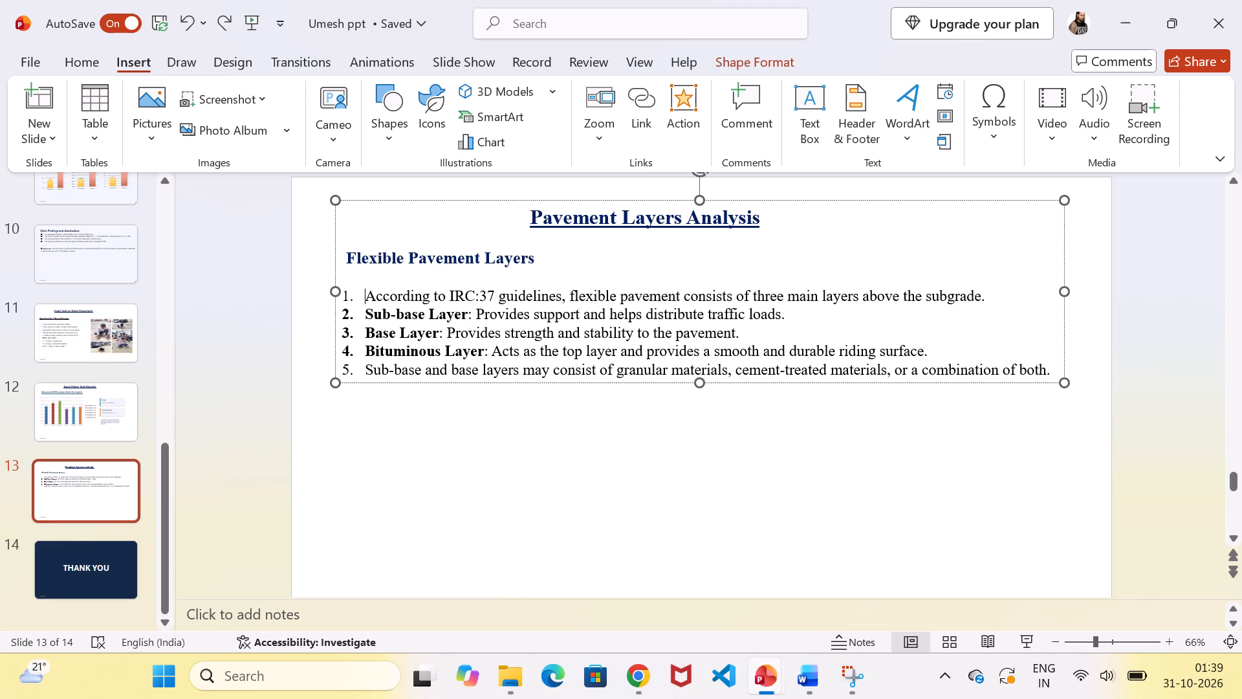
key("Return")
key("Return")
key("Return")
key("Return")
key("Return")
key("Return")
key("Return")
key("Return")
key("Return")
key("Return")
key("Return")
key("Return")
key("Return")
key("Return")
key("Return")
key("Return")
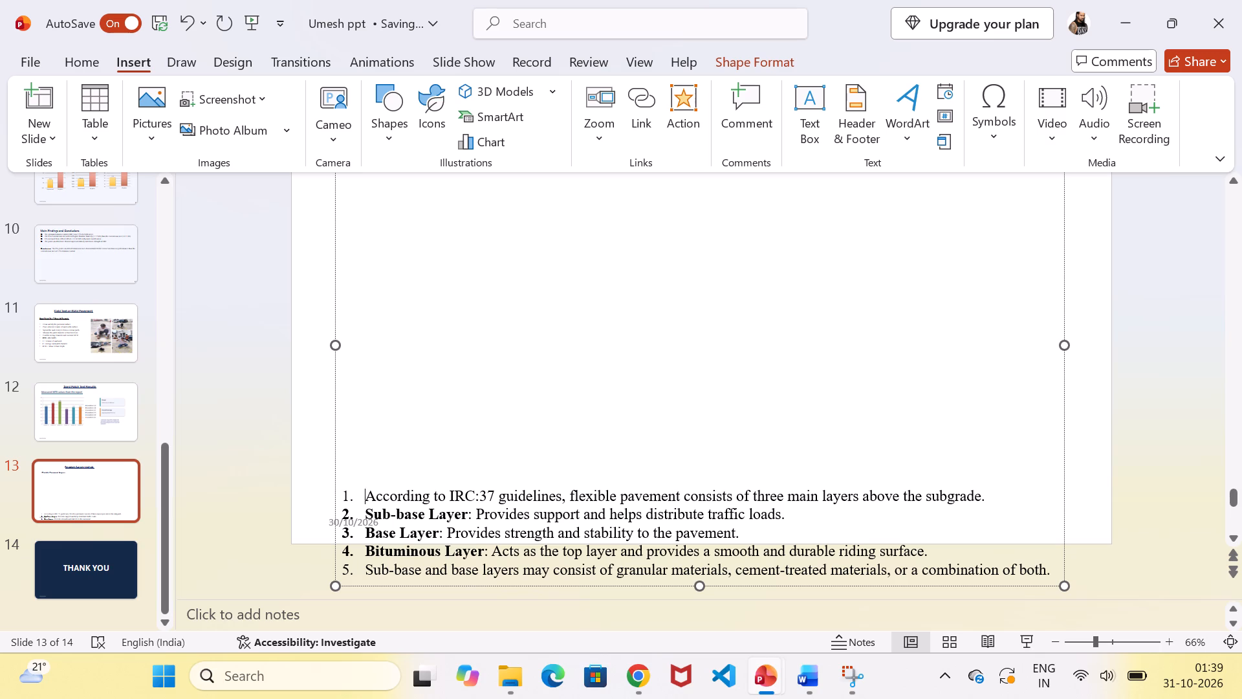
Copy the Bituminous Layer item into the first blank line under the Flexible Pavement Layers heading.
left_click_drag(364, 547, 875, 565)
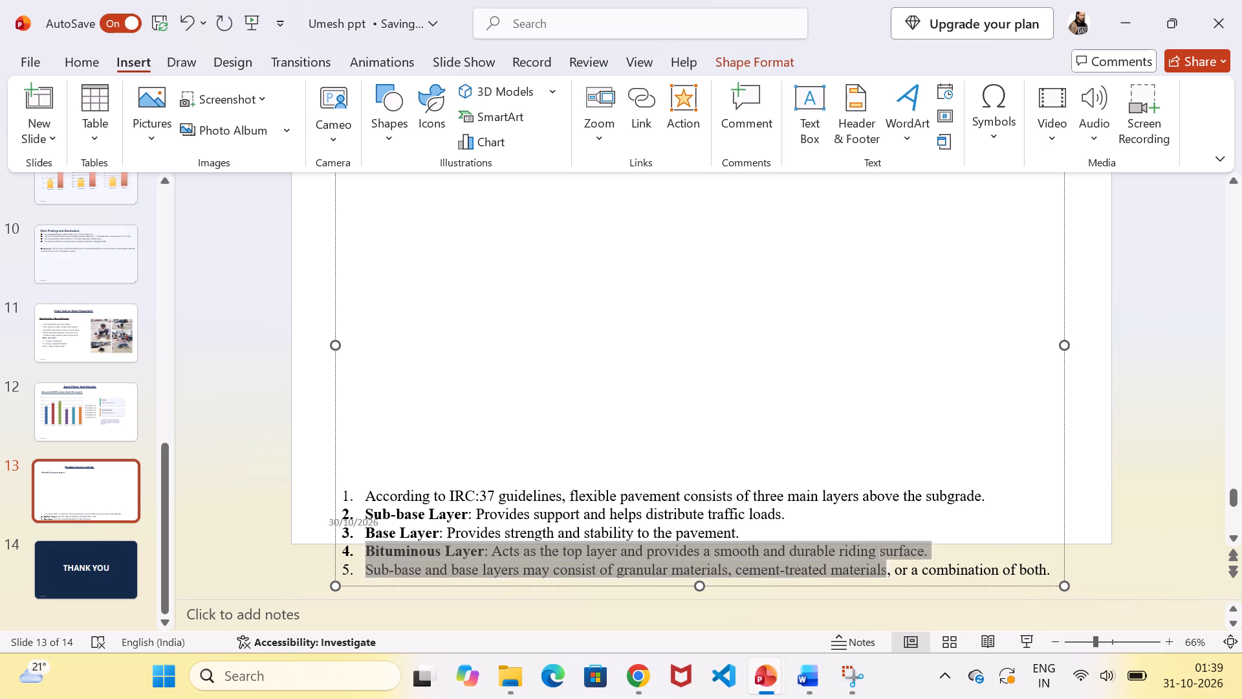
left_click_drag(875, 565, 926, 551)
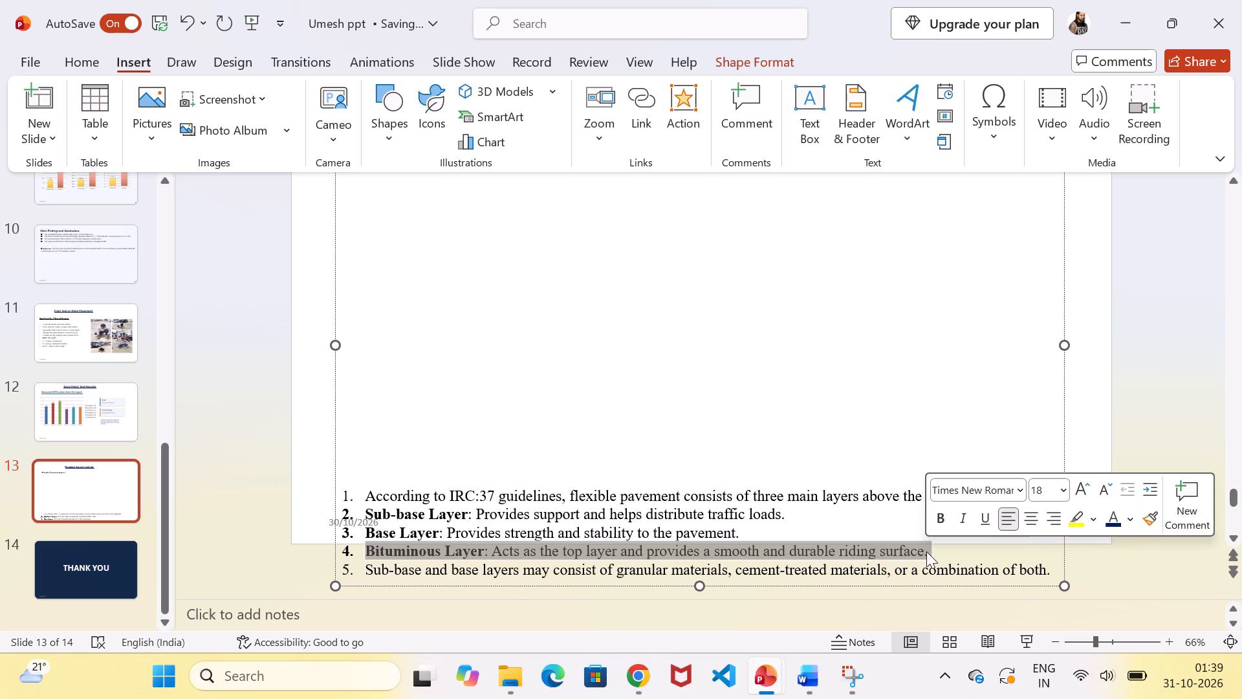
key("ctrl+c")
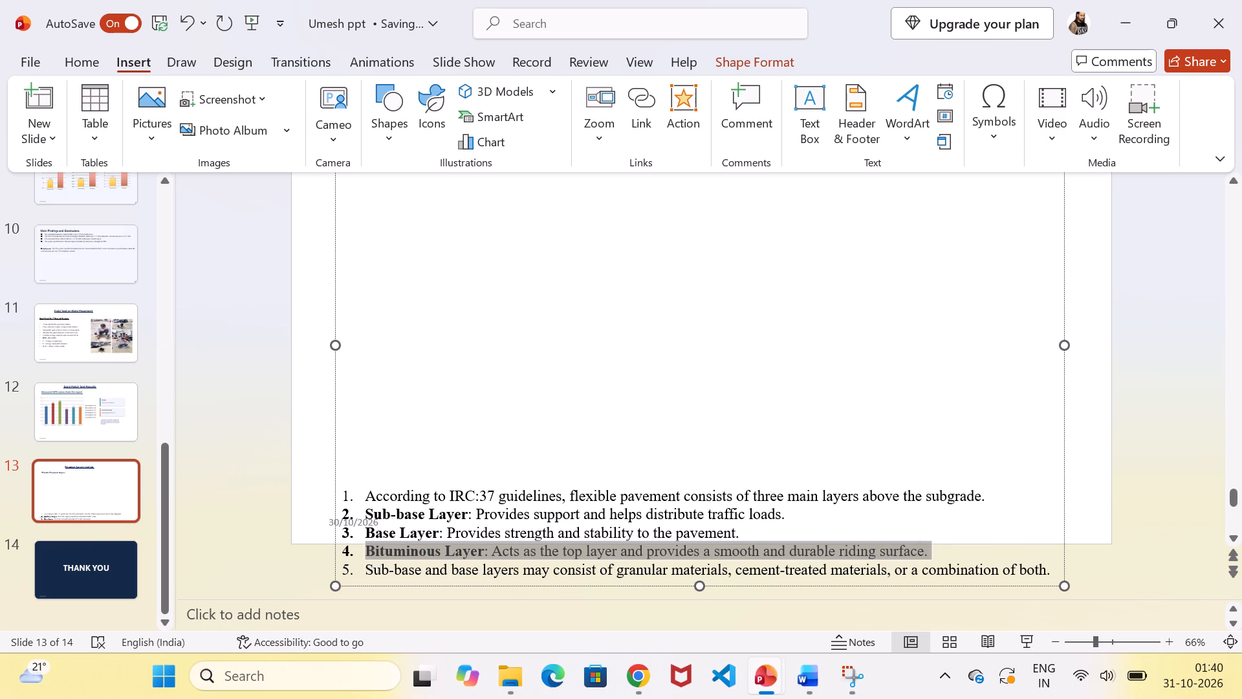
scroll(587, 237, "up", 1)
left_click(383, 314)
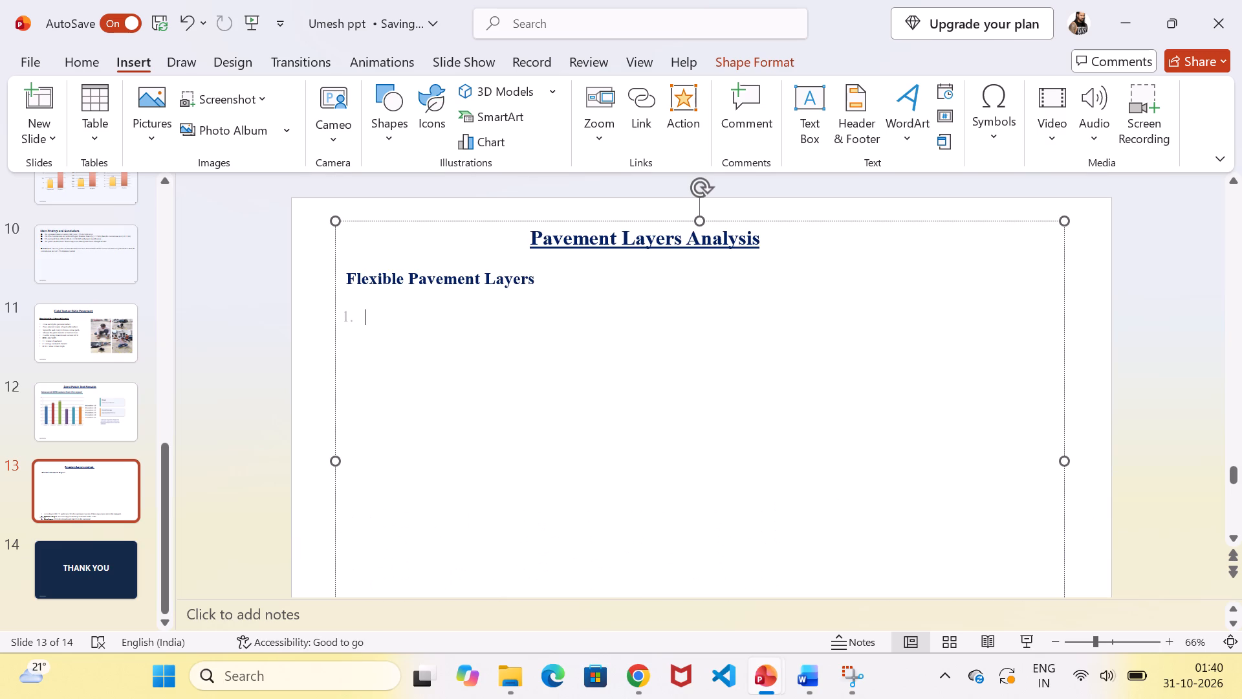
key("ctrl+v")
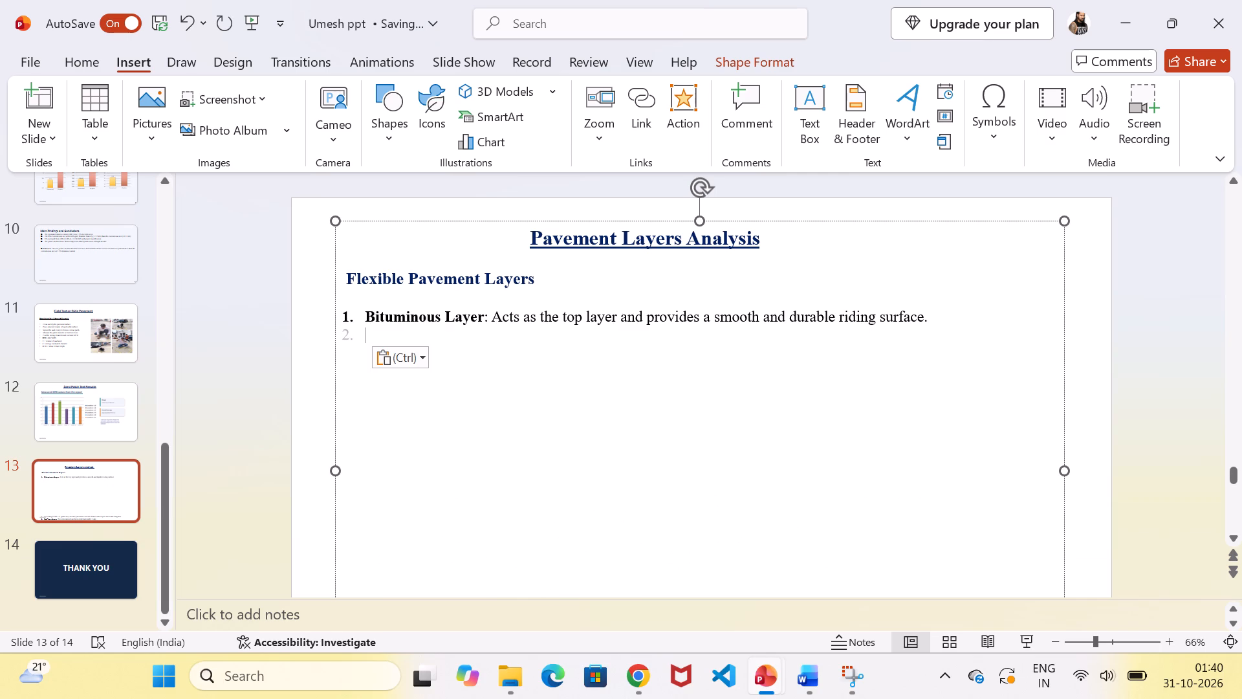
Copy the Base Layer item beneath the new Bituminous Layer item and remove the blank line between them.
scroll(369, 335, "down", 3)
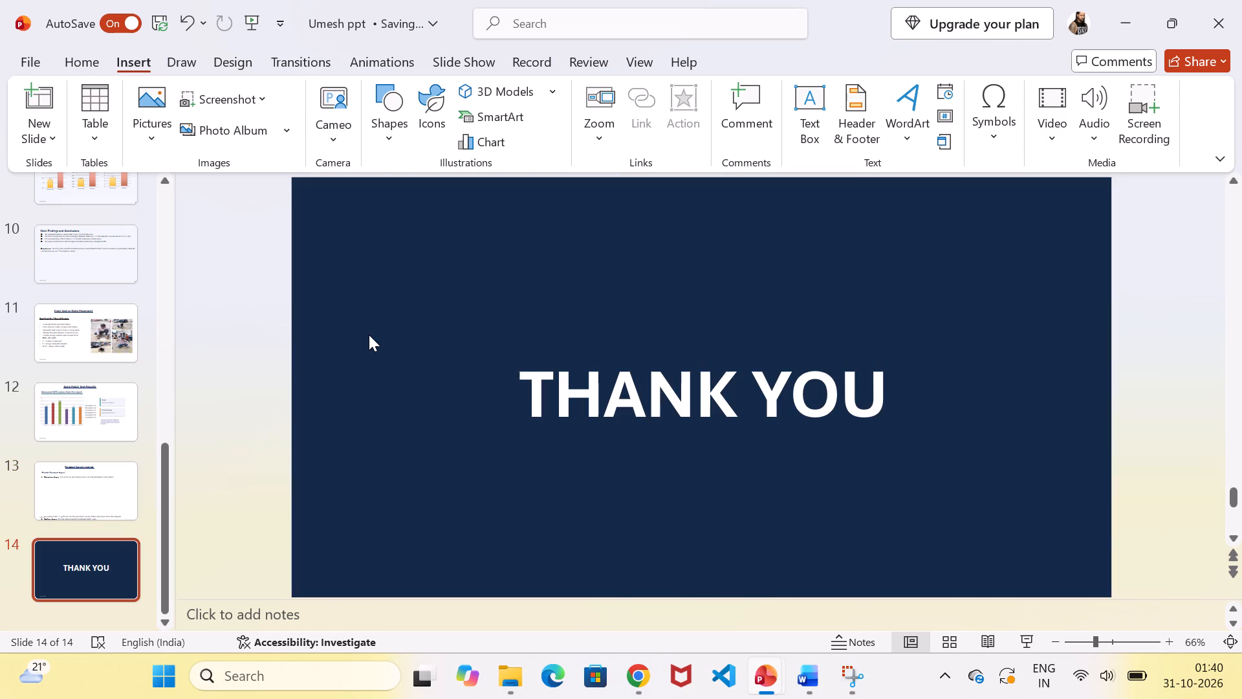
scroll(369, 335, "up", 1)
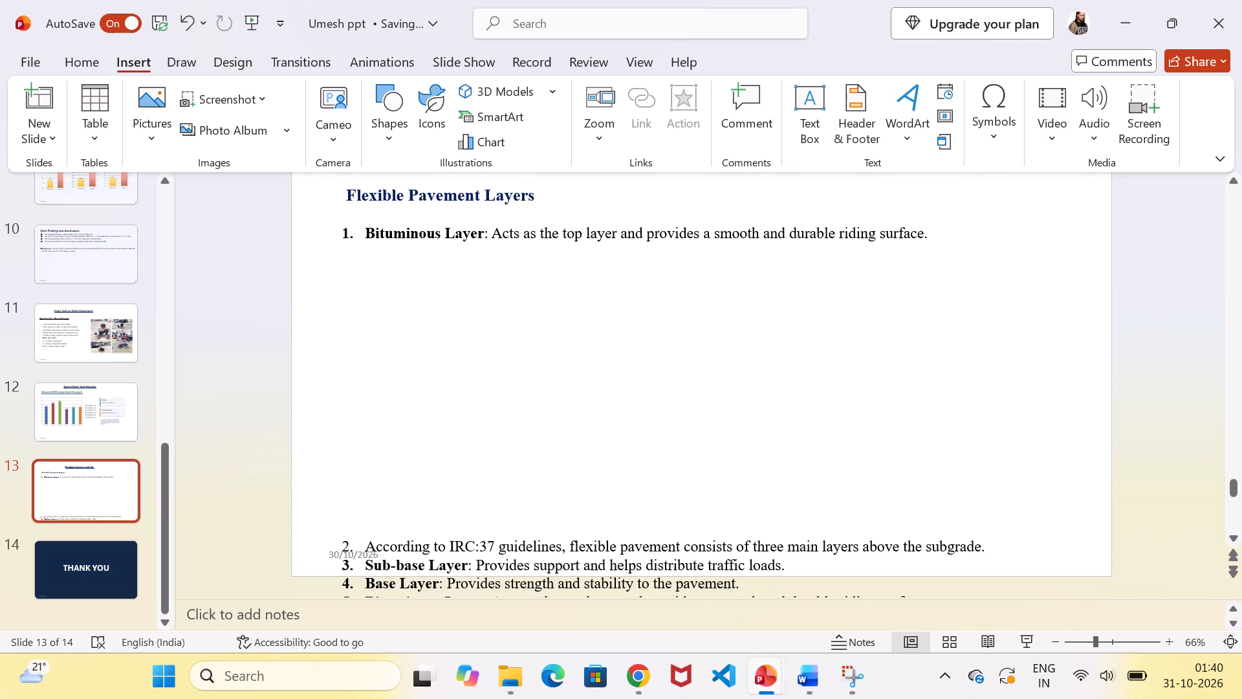
left_click_drag(362, 584, 747, 536)
key("ctrl+c")
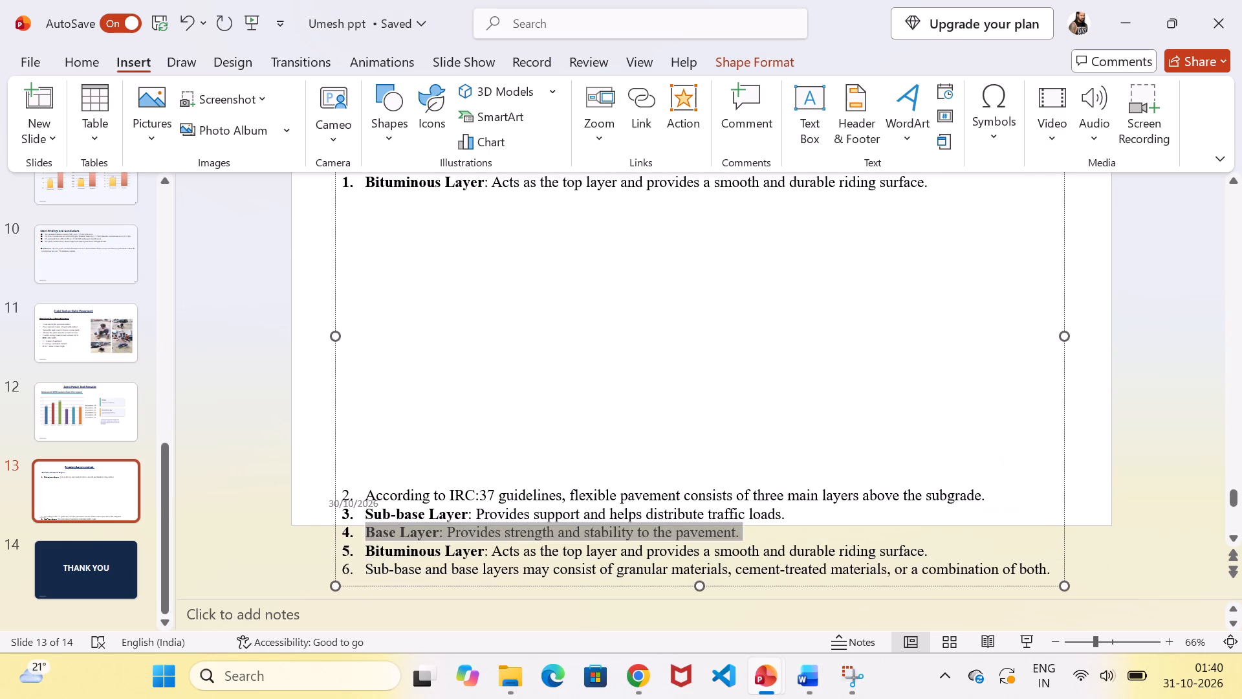
left_click(364, 211)
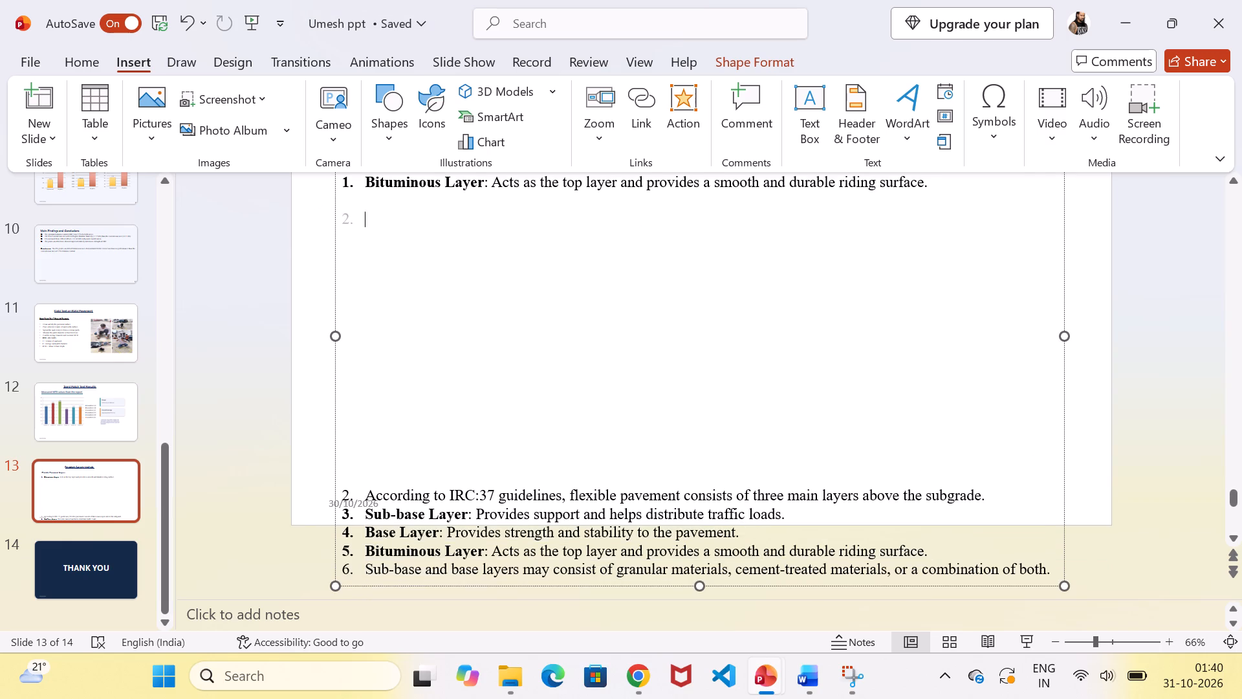
key("ctrl+v")
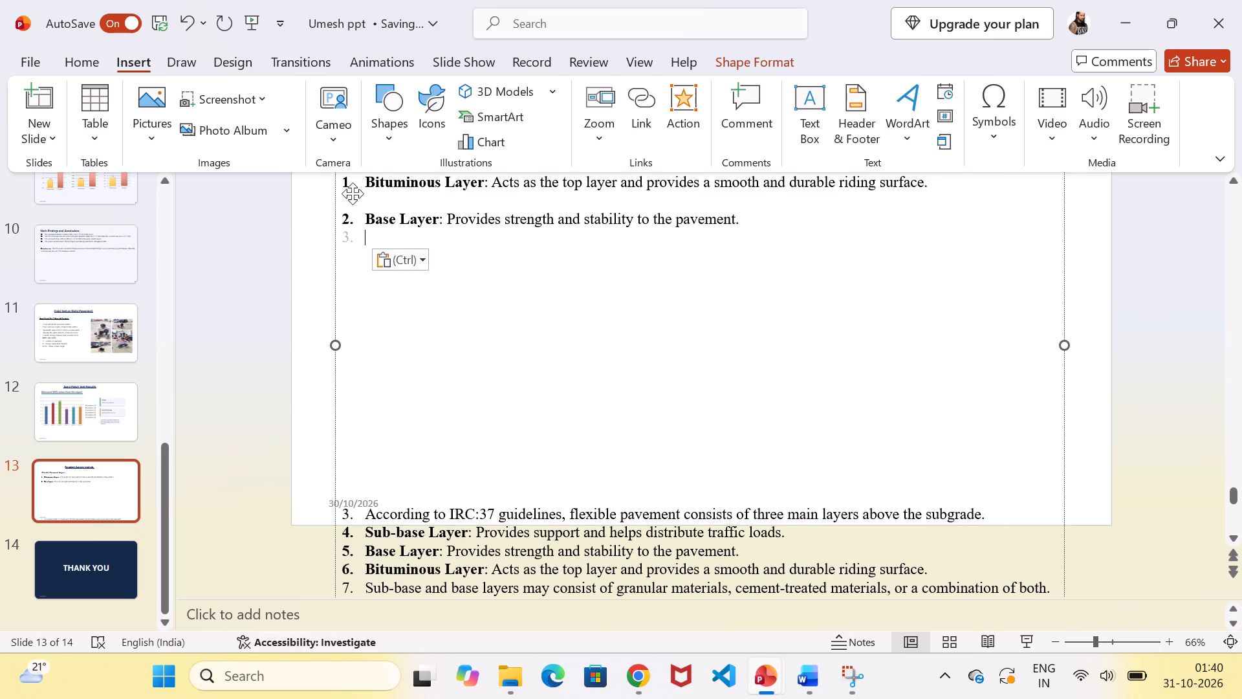
left_click(367, 205)
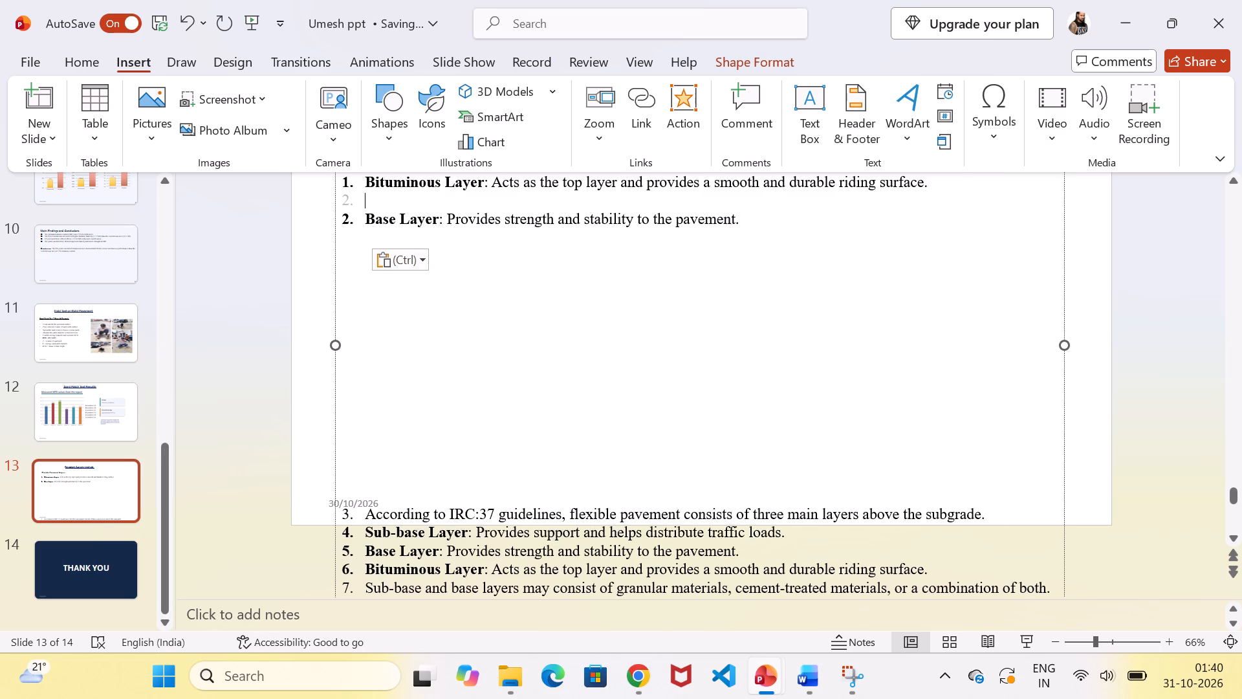
key("BackSpace")
key("BackSpace")
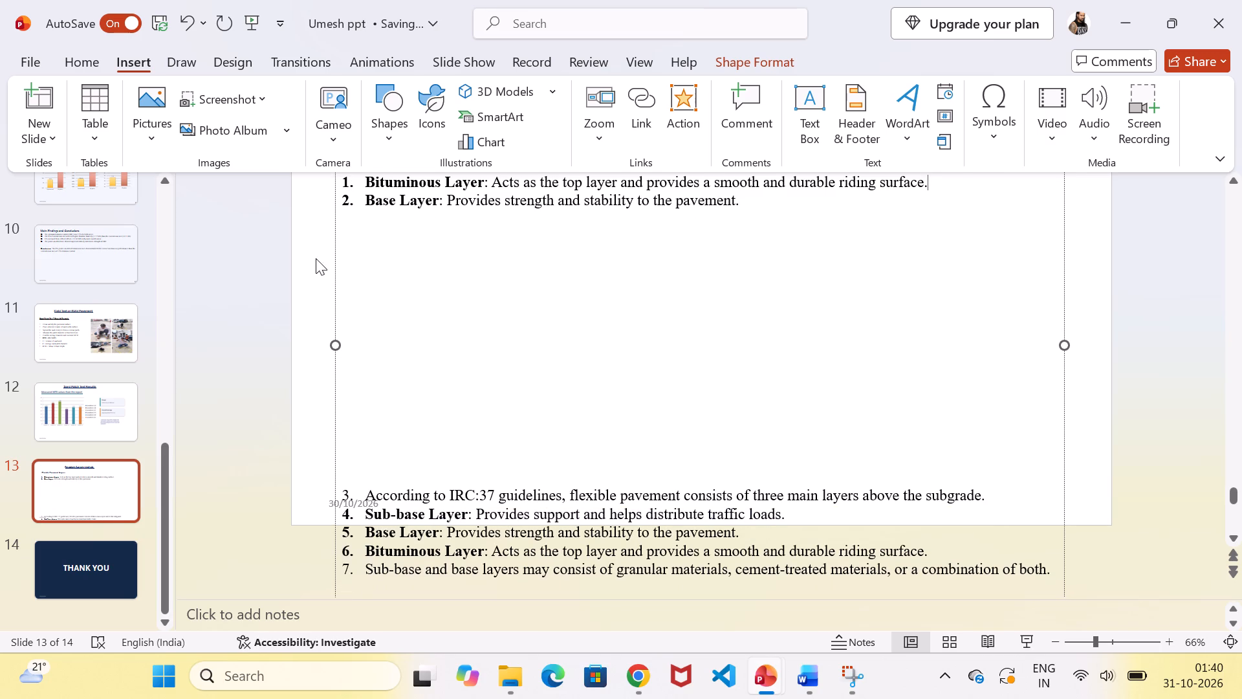
Copy the Sub-base Layer item from the lower list onto the line directly below the new Base Layer item.
left_click(359, 221)
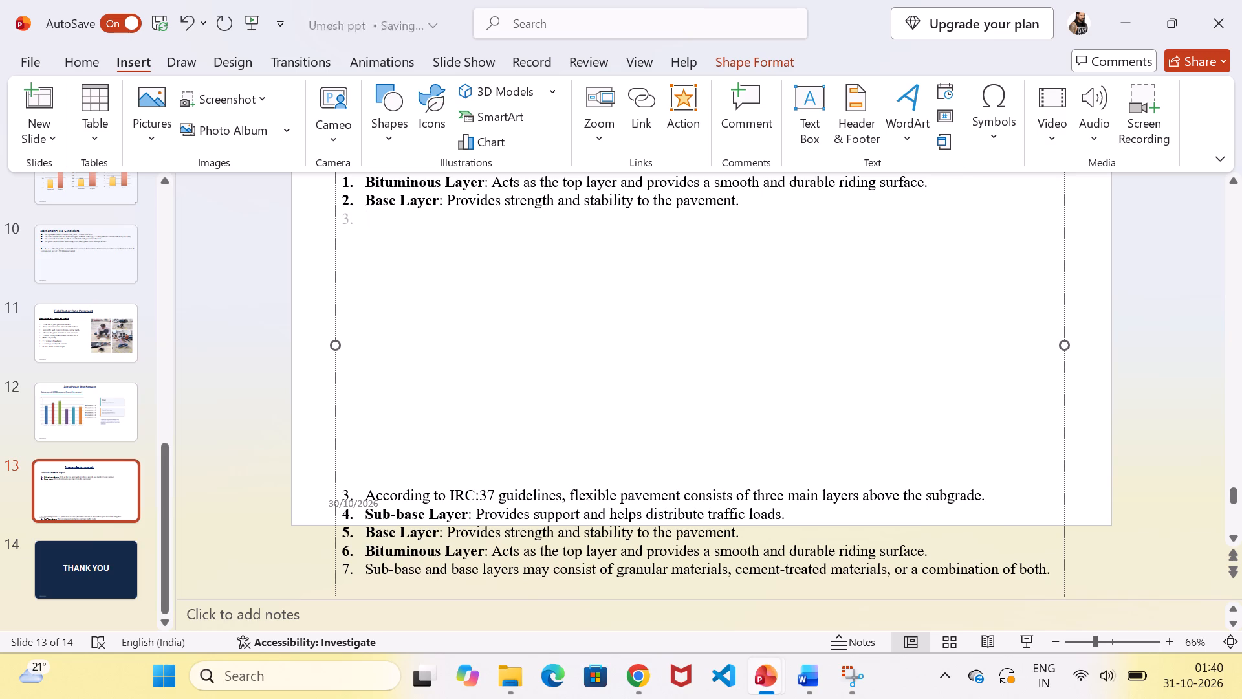
left_click_drag(364, 513, 664, 502)
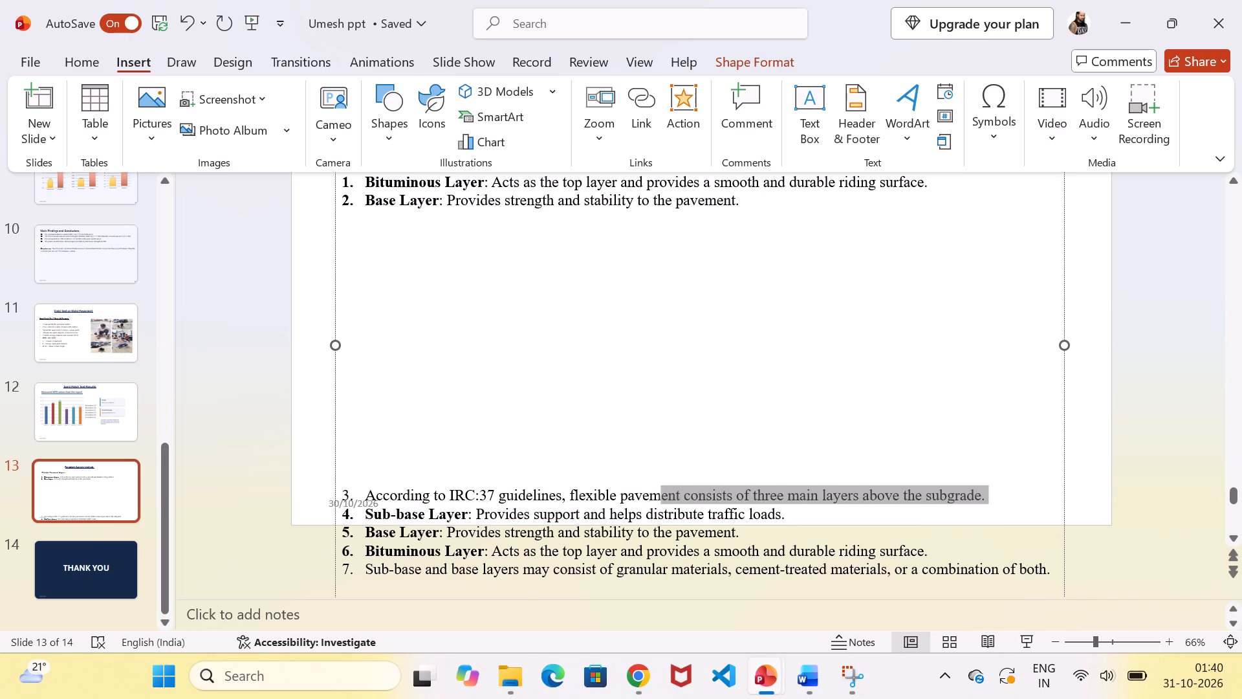
left_click_drag(664, 502, 1018, 520)
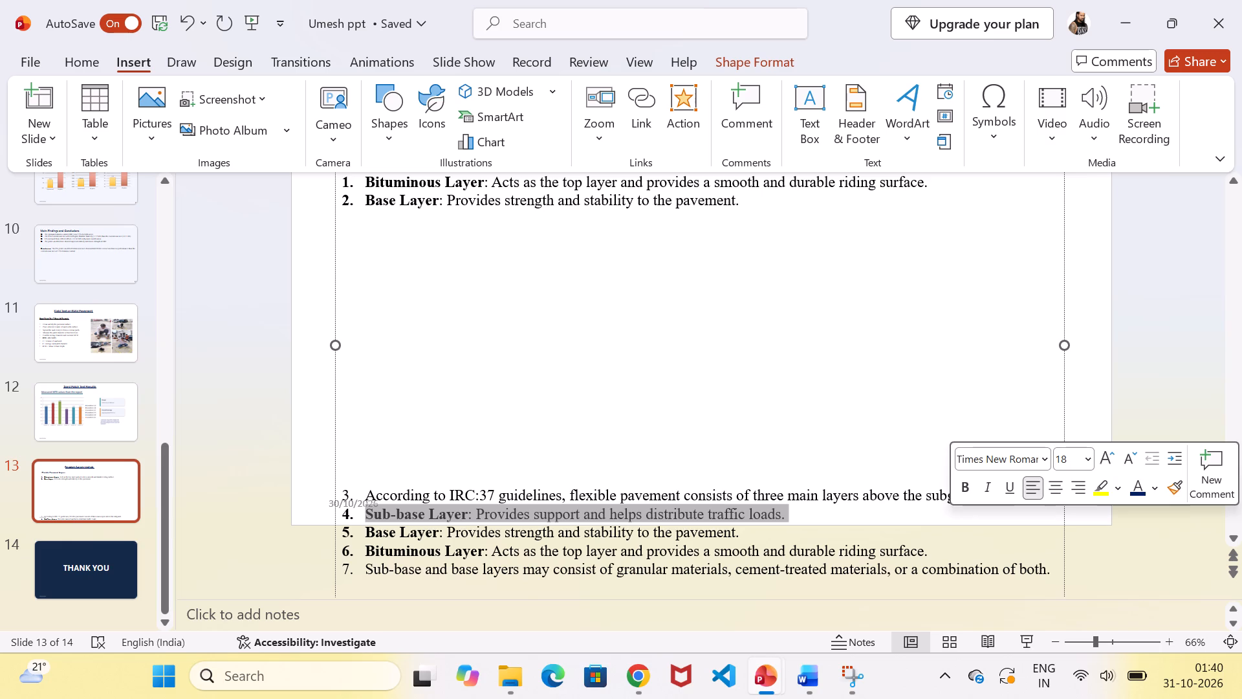
key("ctrl+c")
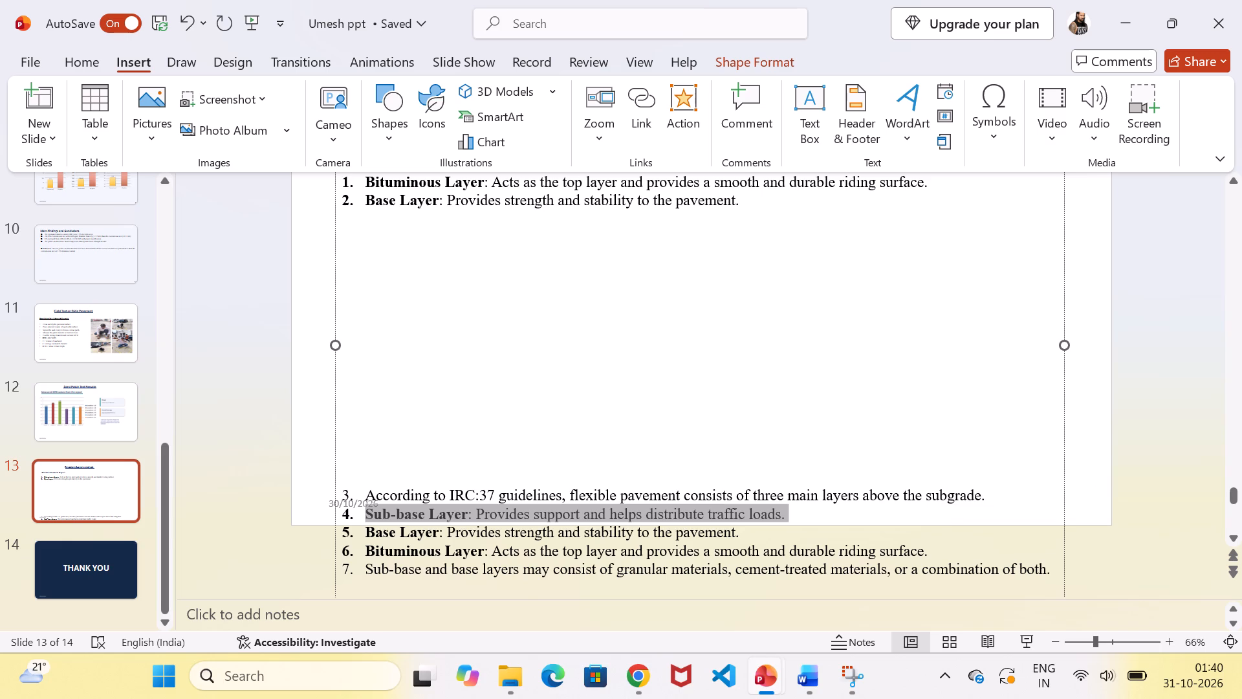
left_click(364, 220)
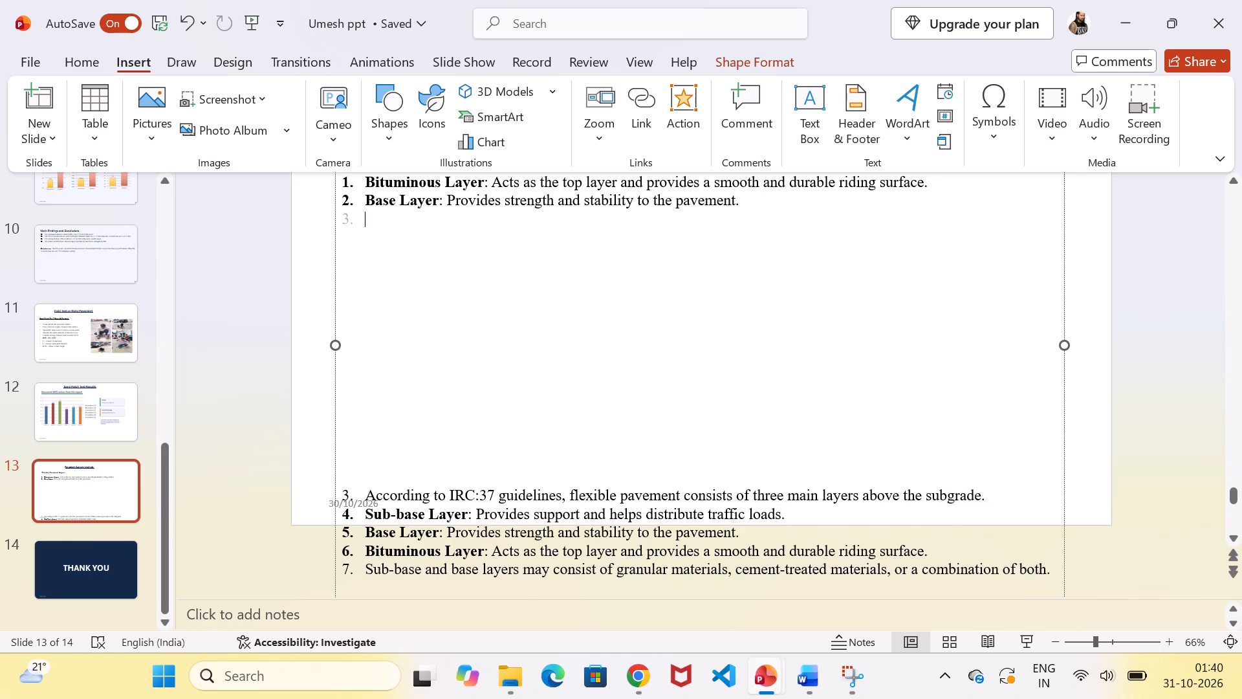
key("ctrl+v")
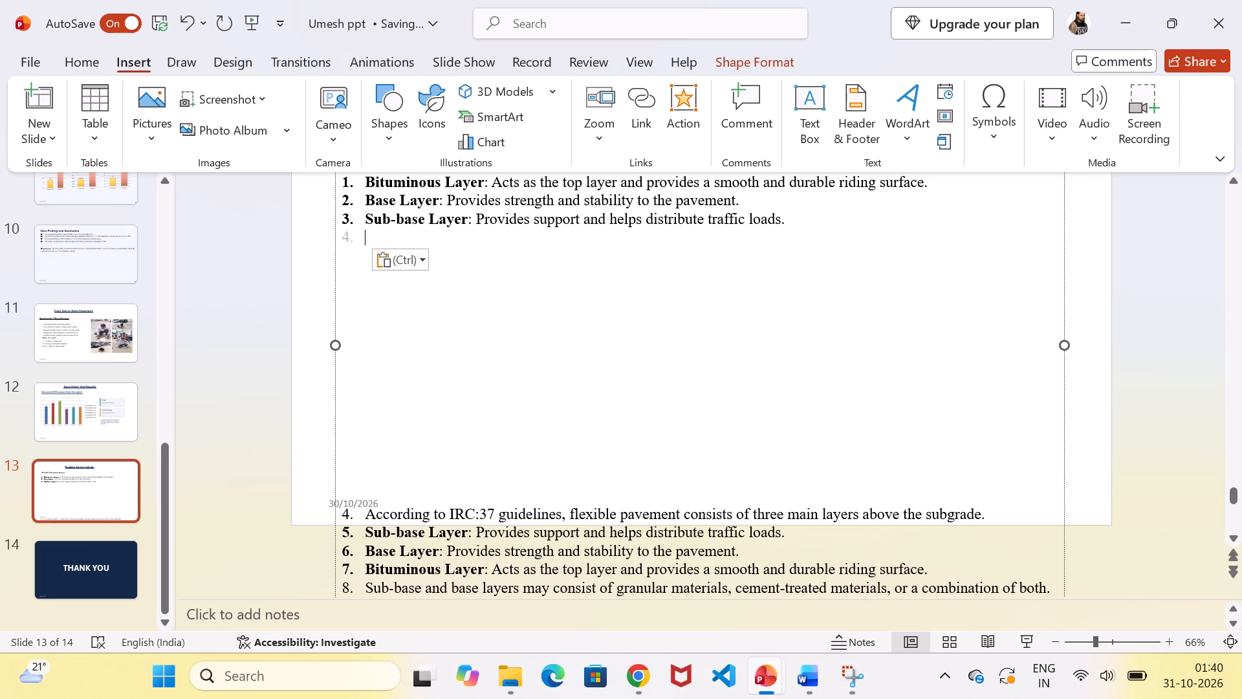
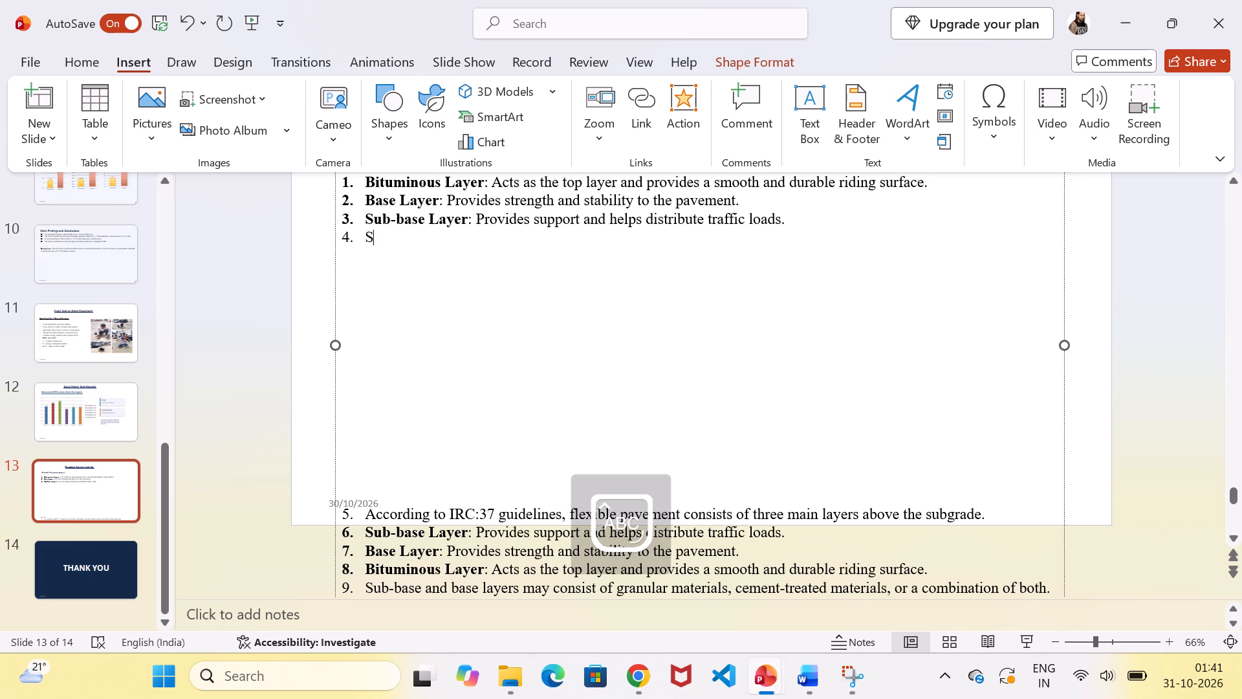
Complete the fourth list item's label as "Subgrade:" below the Sub-base Layer item.
type("ub")
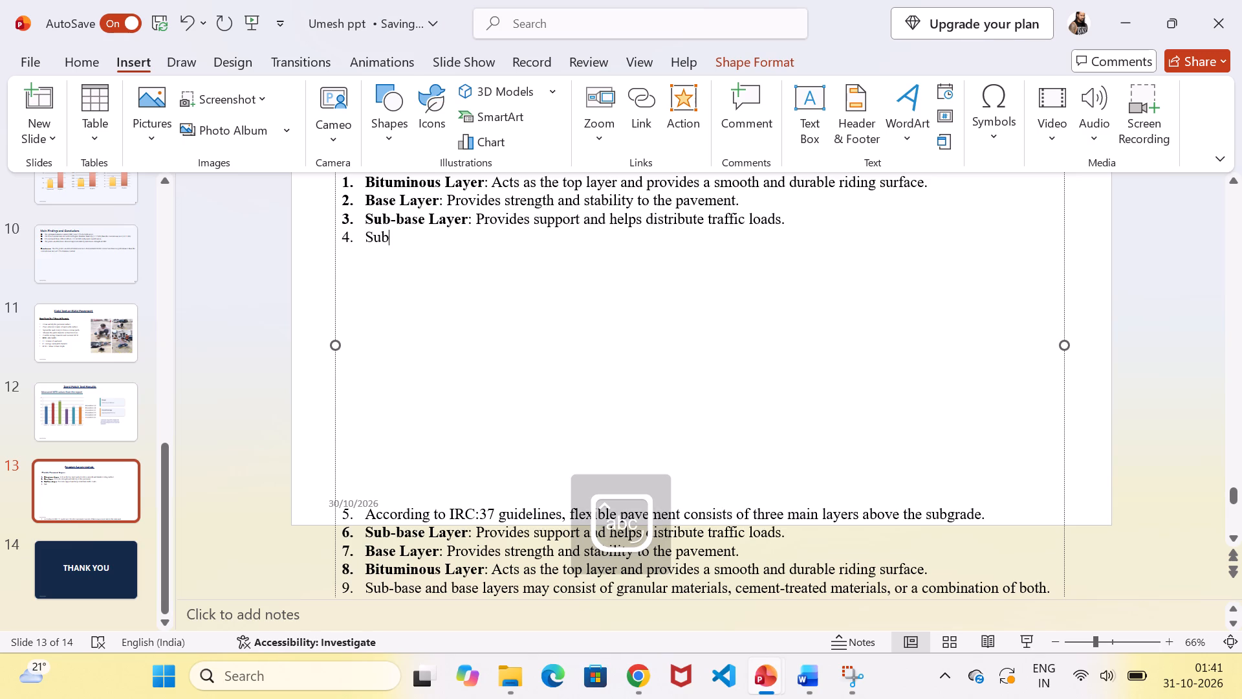
key("g")
type("rade")
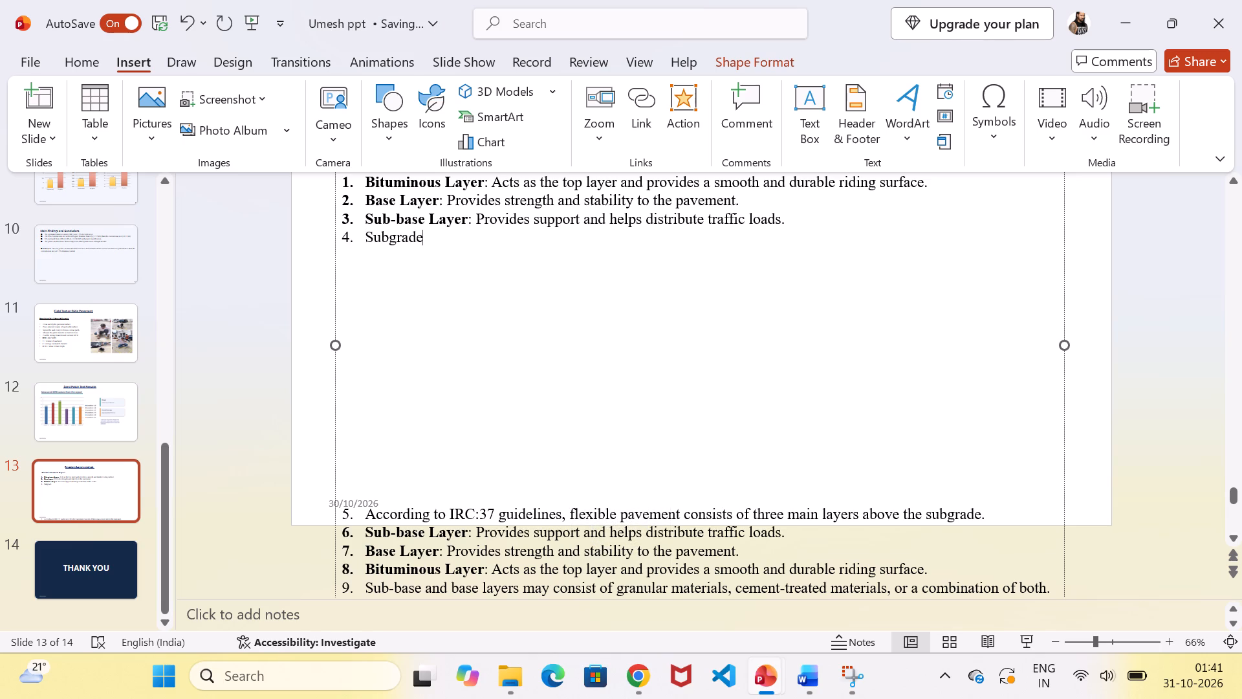
key("semicolon")
key("BackSpace")
key("shift+colon")
Copy the "According to IRC:37 guidelines" sentence, without its final period, onto a new line above the Bituminous Layer item.
scroll(490, 379, "up", 2)
scroll(490, 390, "down", 2)
scroll(490, 390, "up", 2)
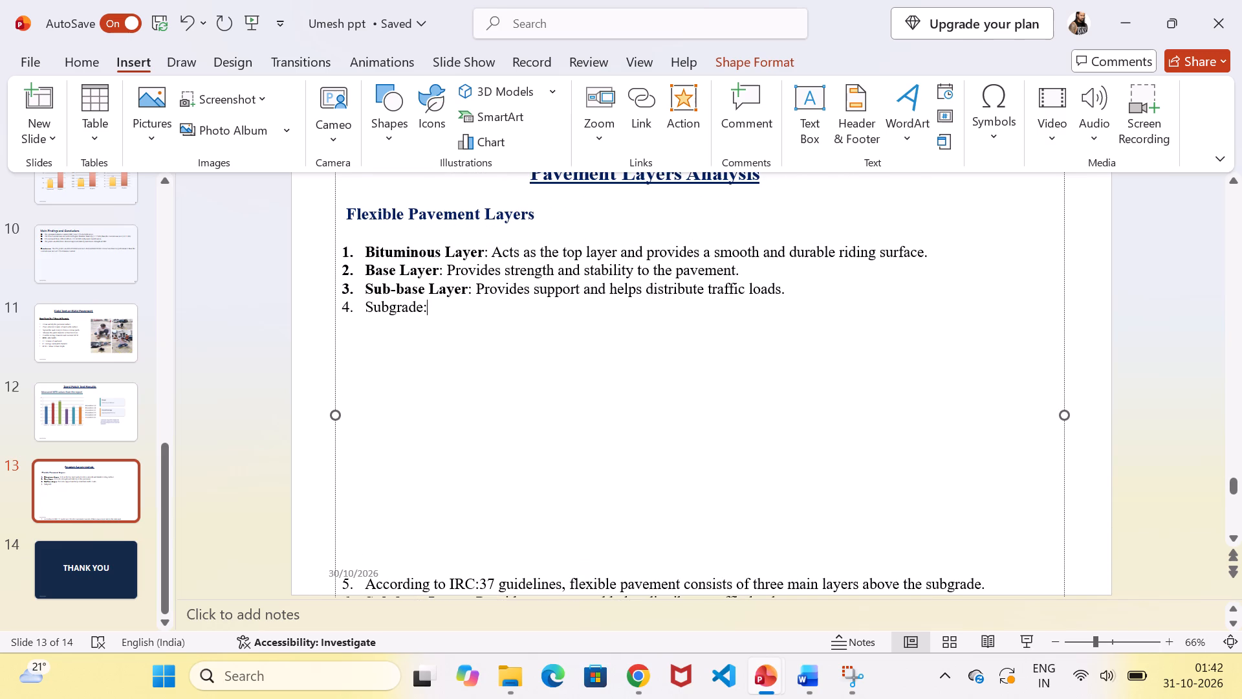
scroll(490, 390, "up", 1)
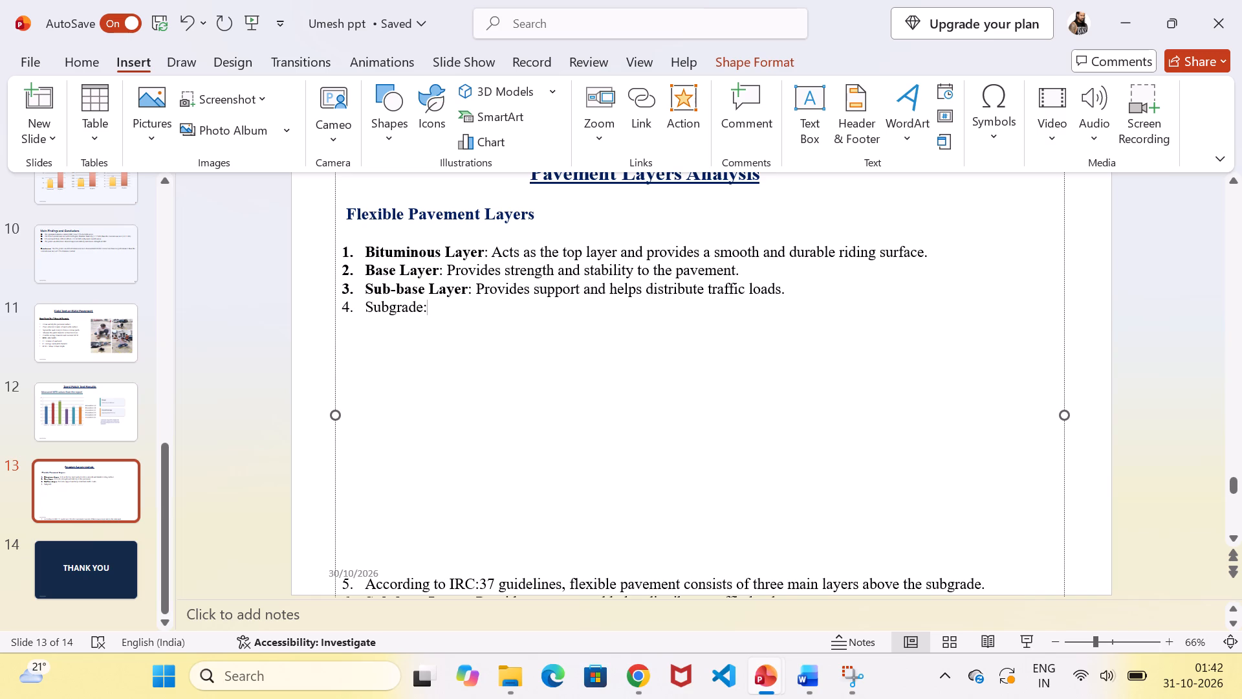
left_click(365, 582)
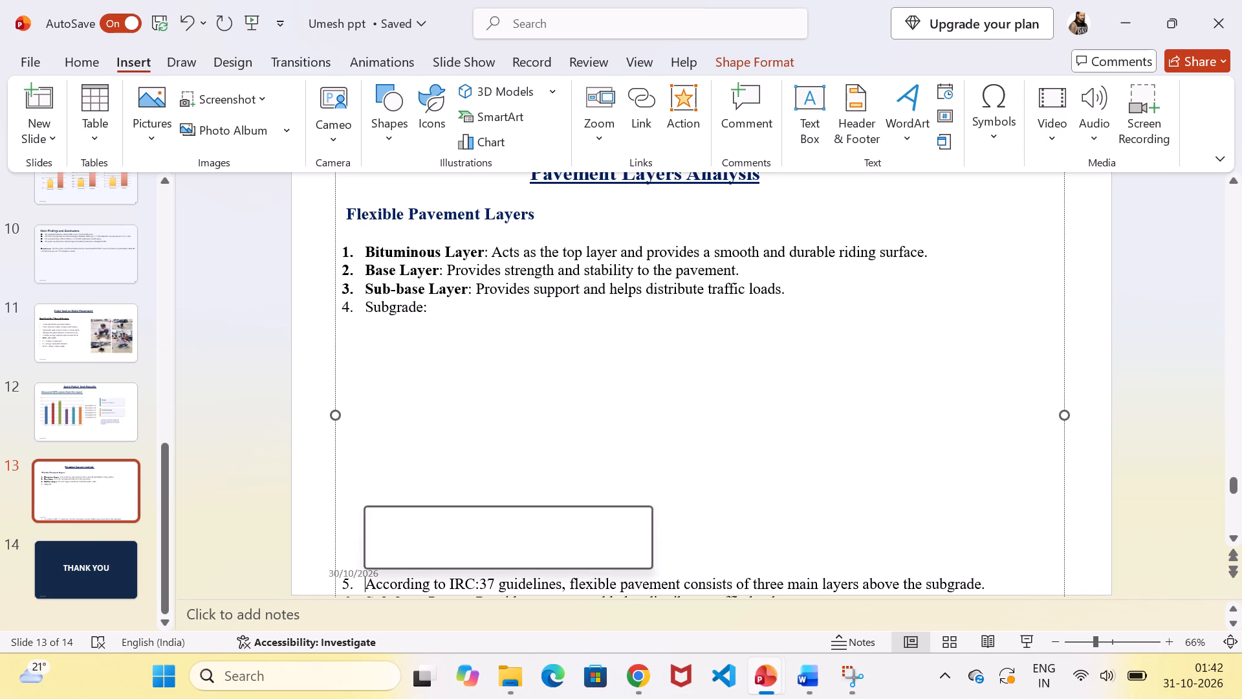
left_click_drag(365, 584, 931, 584)
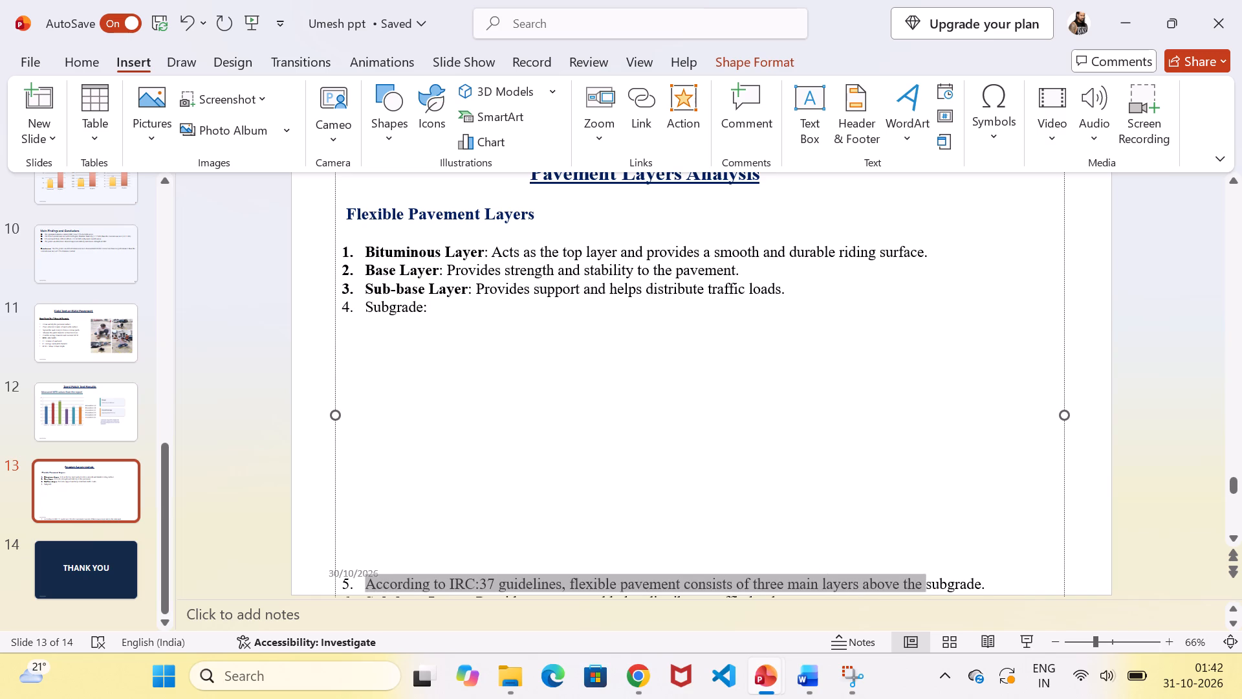
left_click_drag(931, 584, 952, 584)
key("ctrl+c")
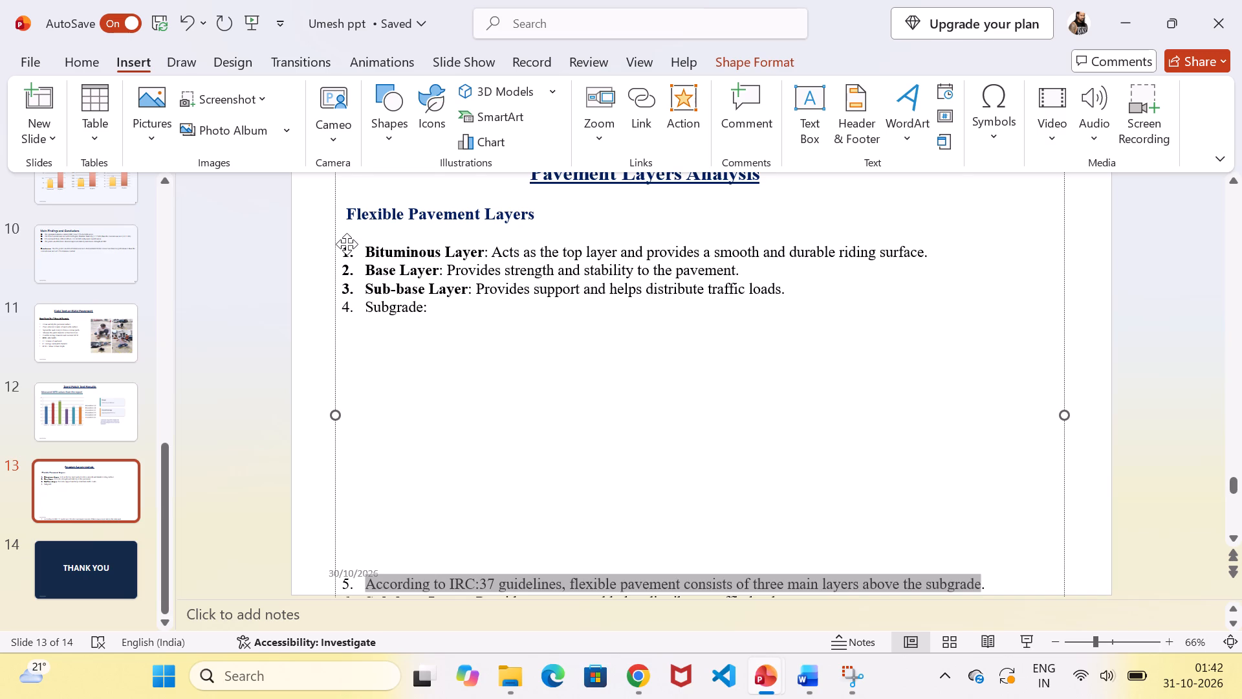
left_click(364, 249)
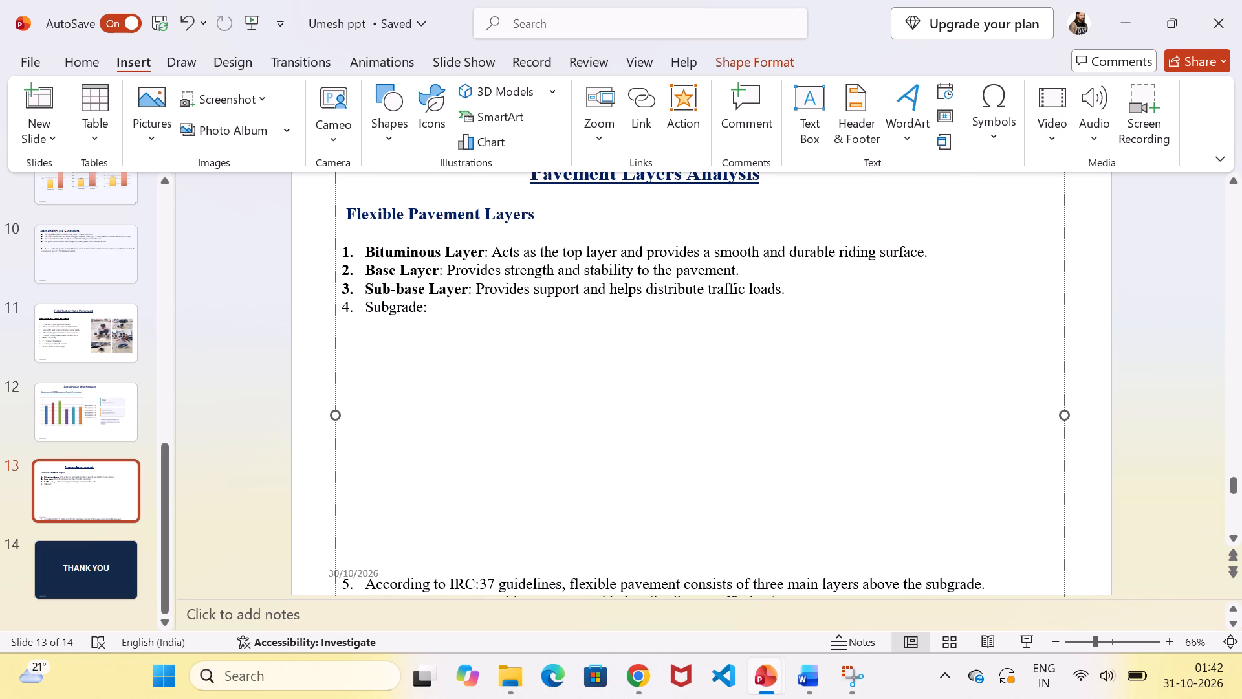
key("Return")
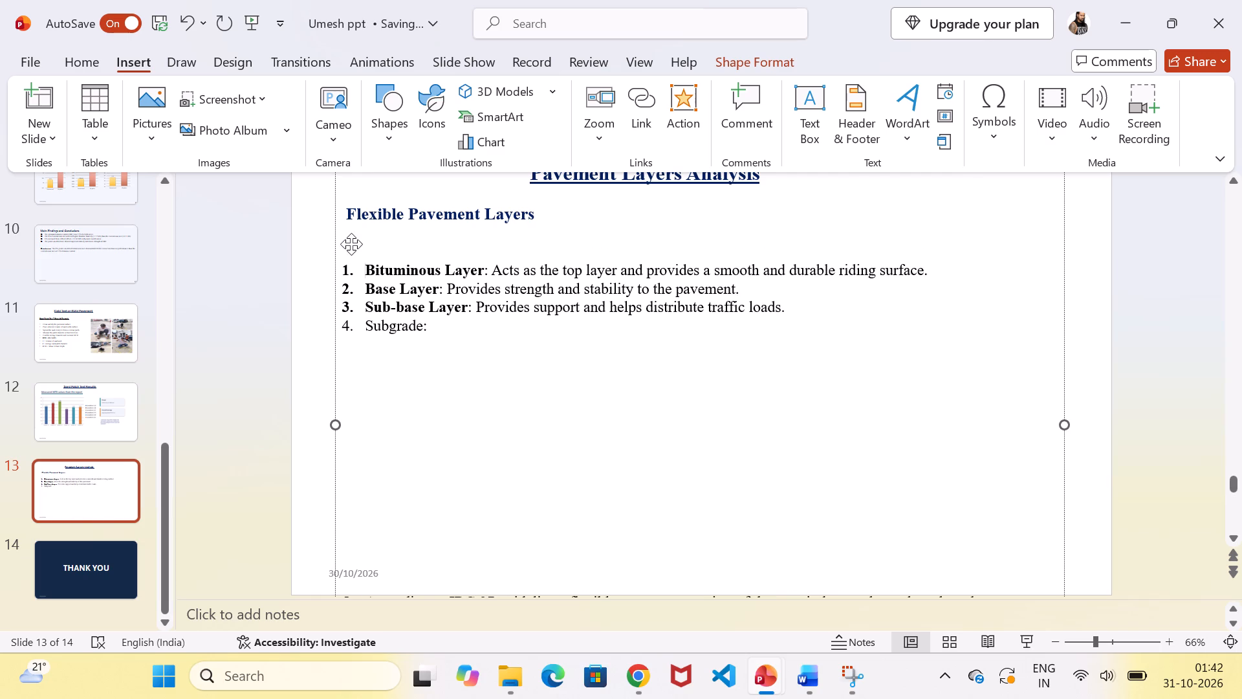
left_click(351, 244)
left_click(409, 250)
key("ctrl+v")
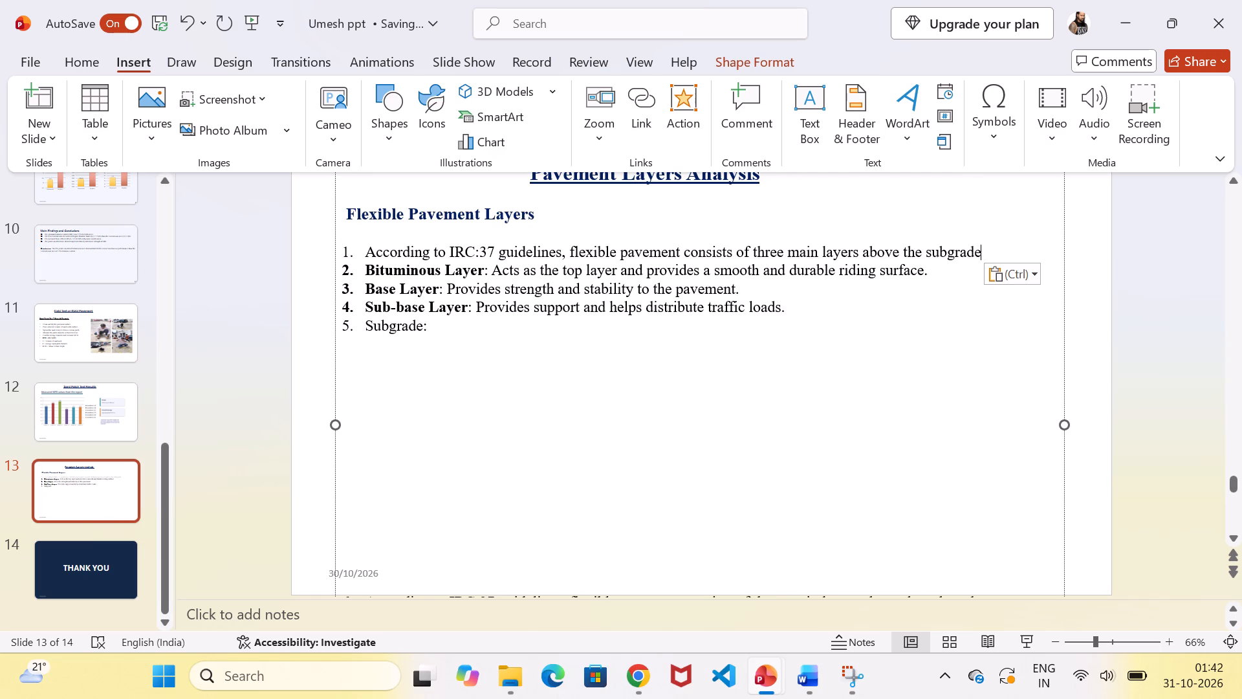
Remove the numbering from the copied IRC:37 sentence and indent it with three spaces.
left_click(361, 251)
key("BackSpace")
key("BackSpace")
key("Return")
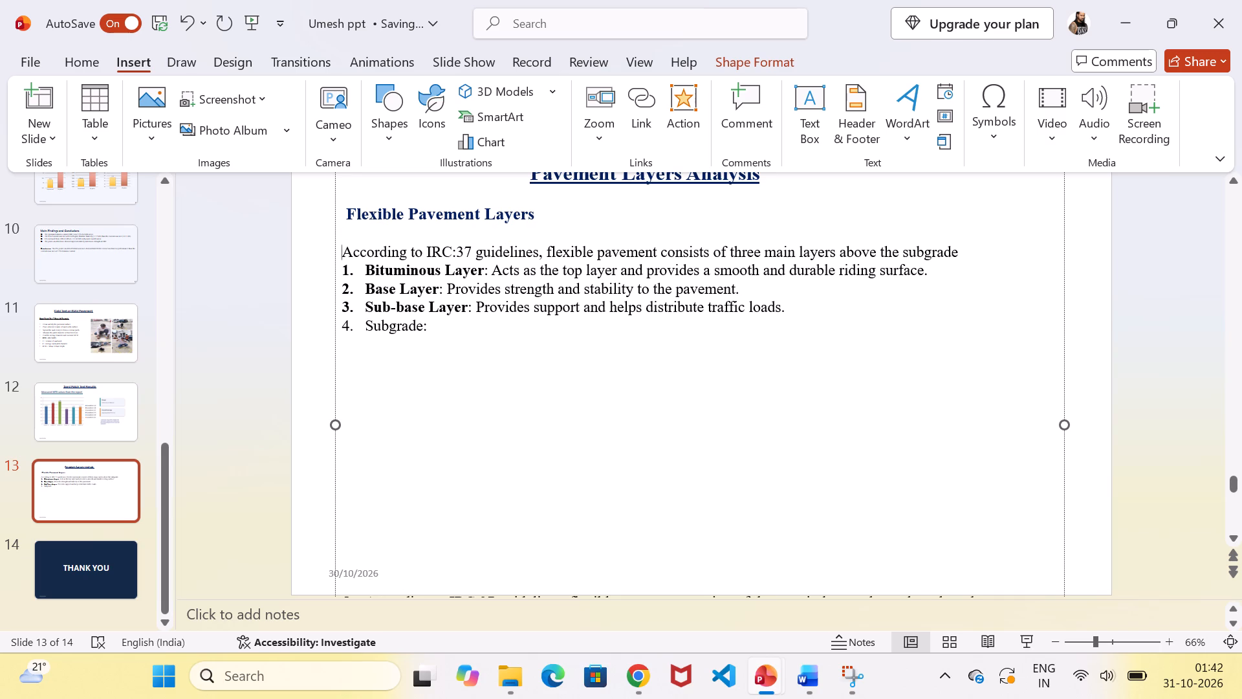
key("space")
key("space")
key("space")
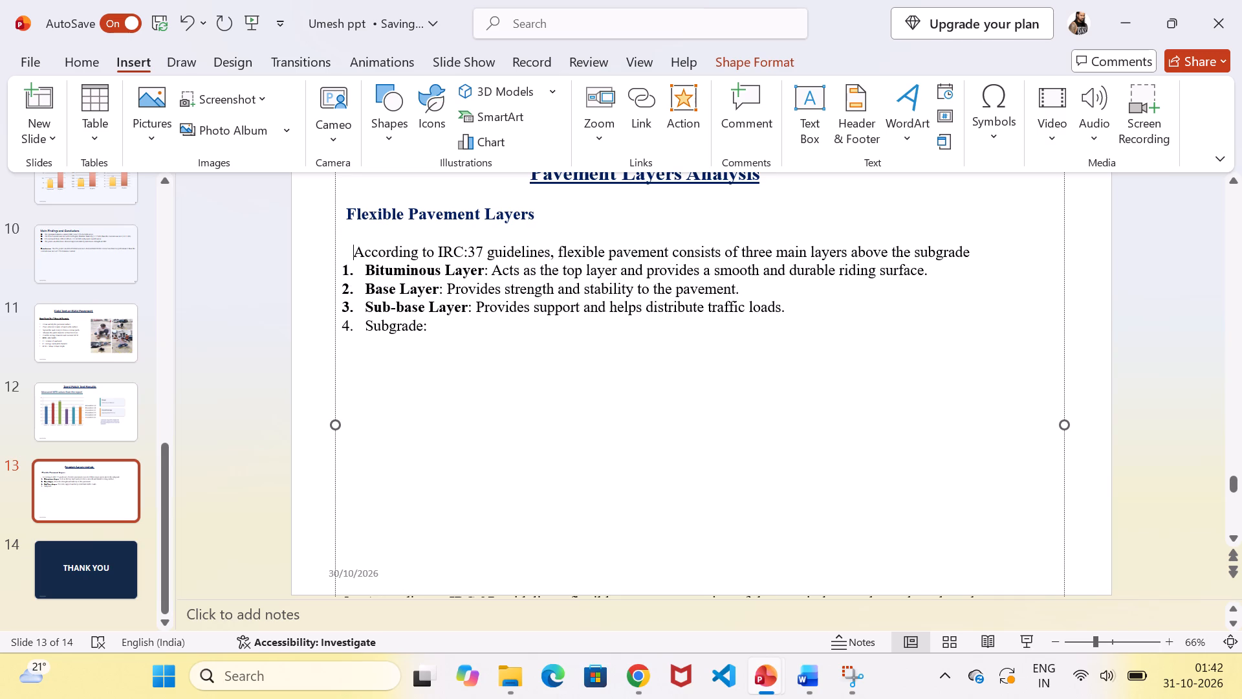
Insert a blank line between the IRC:37 sentence and the Bituminous Layer item.
left_click(365, 265)
key("Return")
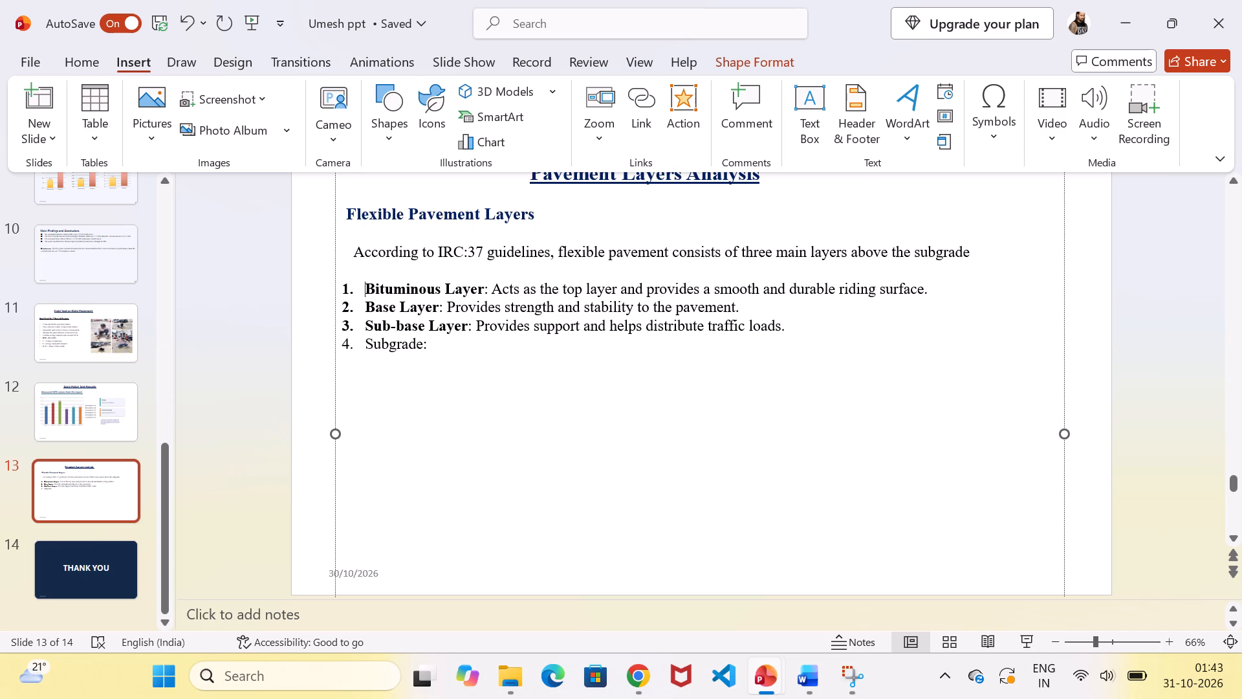
Add the abbreviation "(GSB)" and a space after the Sub-base Layer label, before its colon.
left_click(468, 324)
key("shift+parenleft")
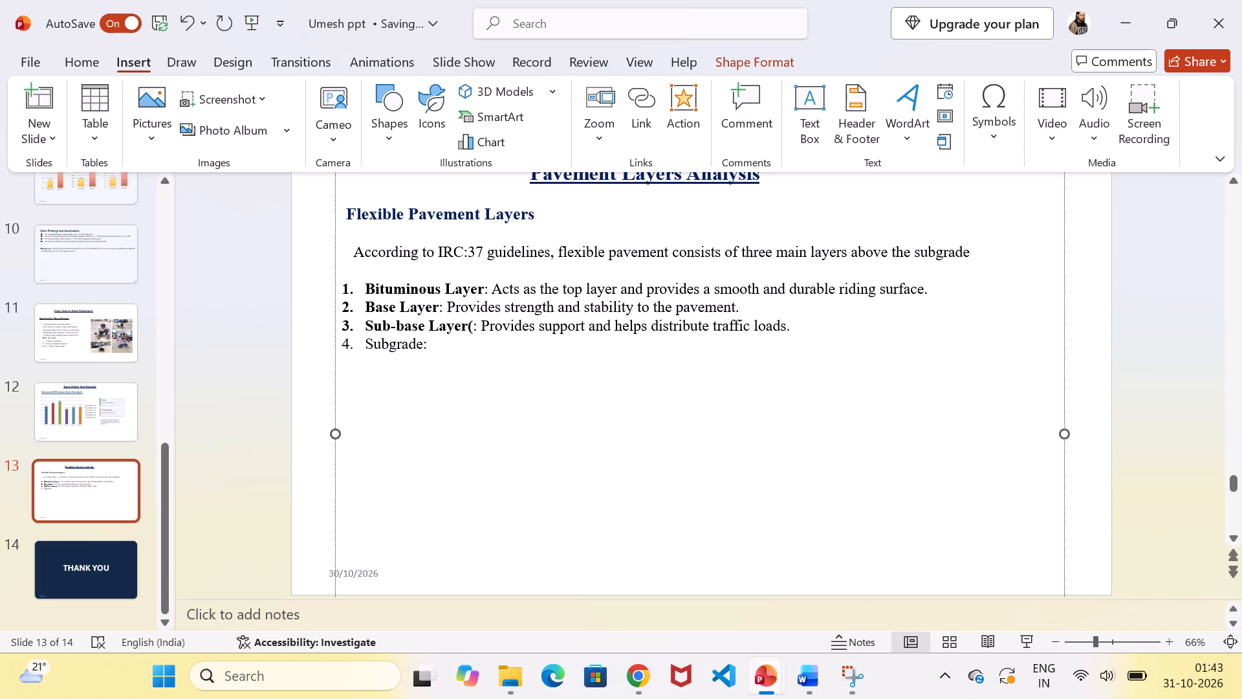
type("GSB")
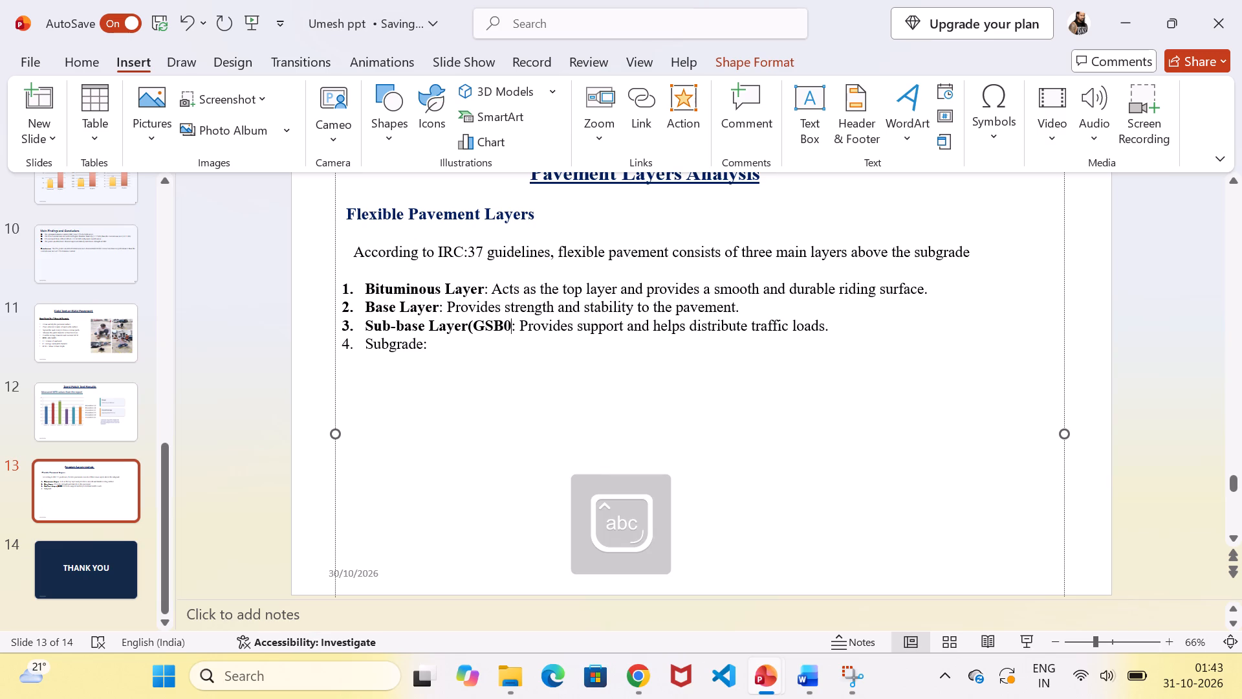
key("BackSpace")
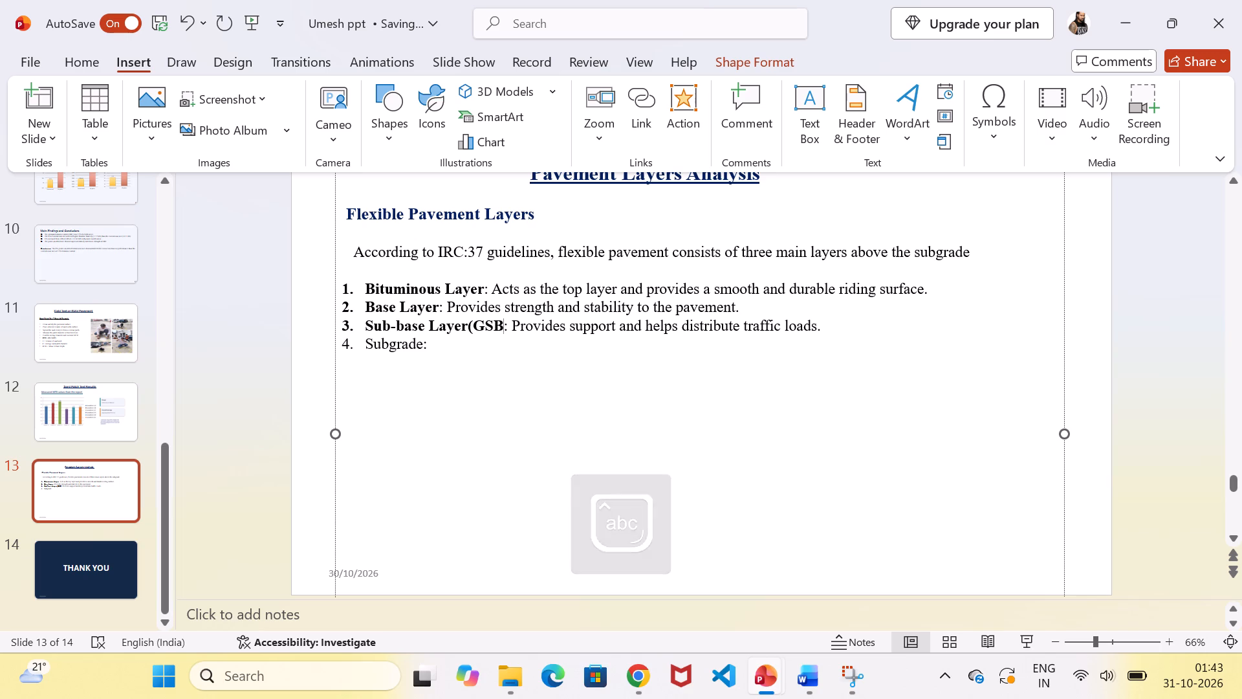
key("shift+parenright")
key("space")
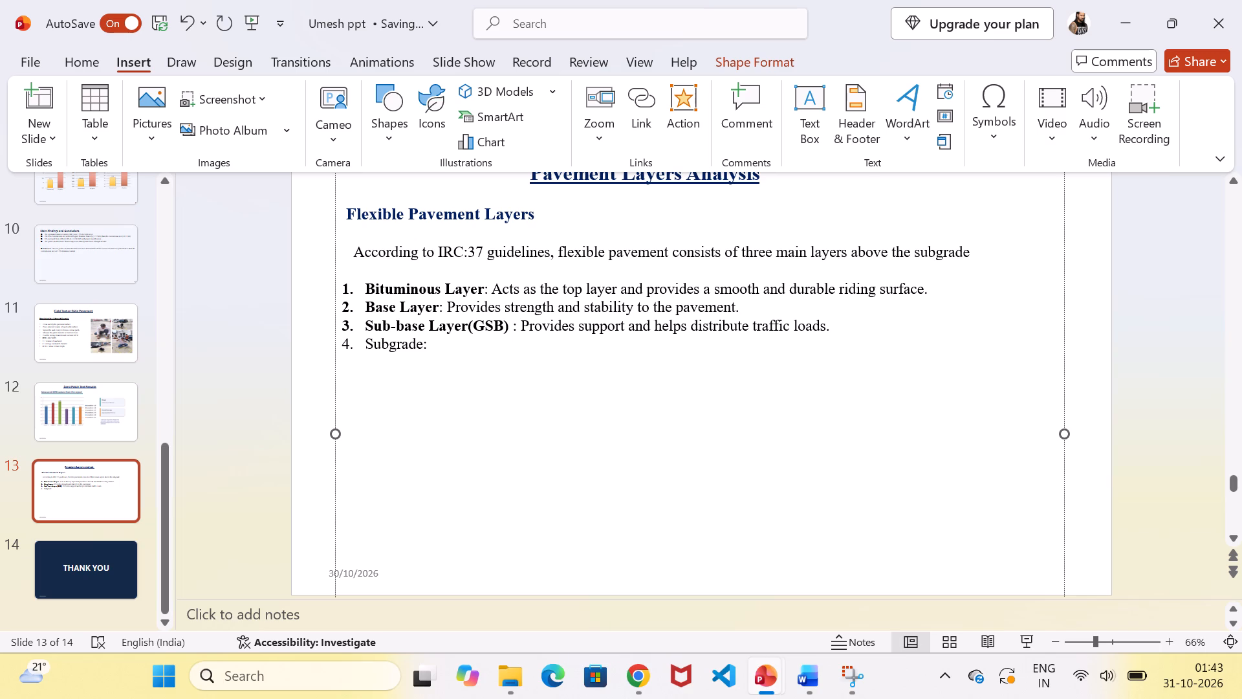
Add the abbreviation "(WMM)" and a space after the Base Layer label, before its colon.
left_click(439, 304)
key("shift+parenleft")
type("WMM")
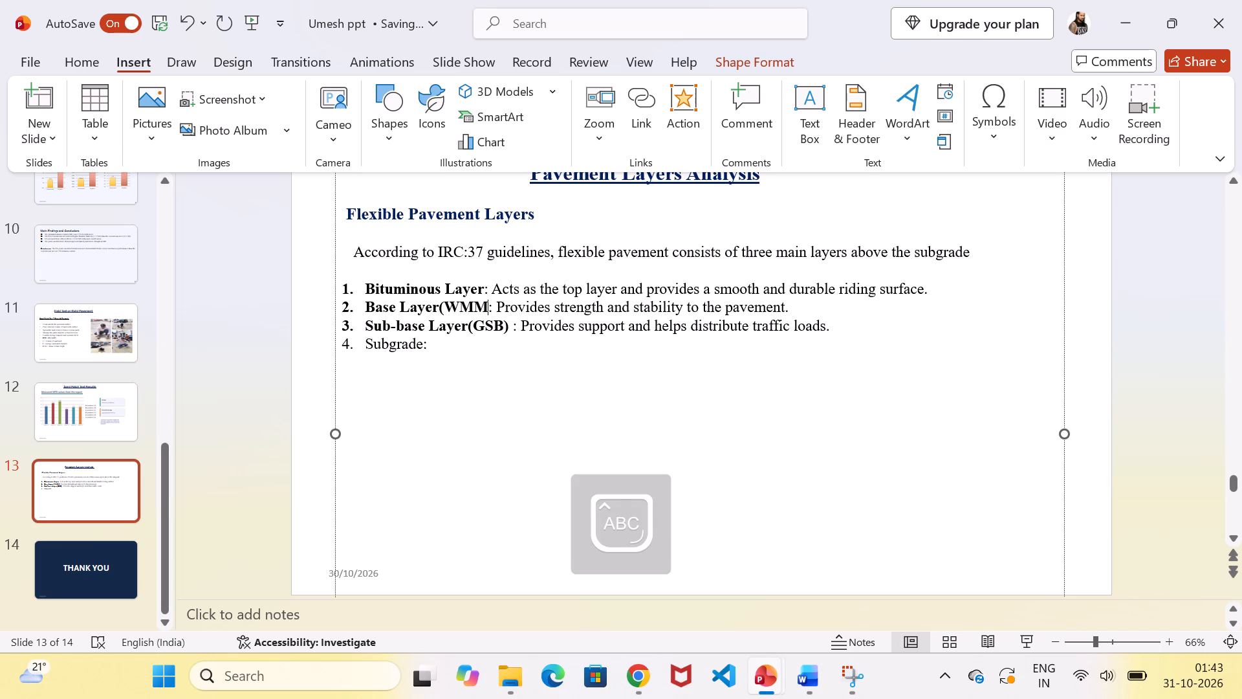
key("shift+parenright")
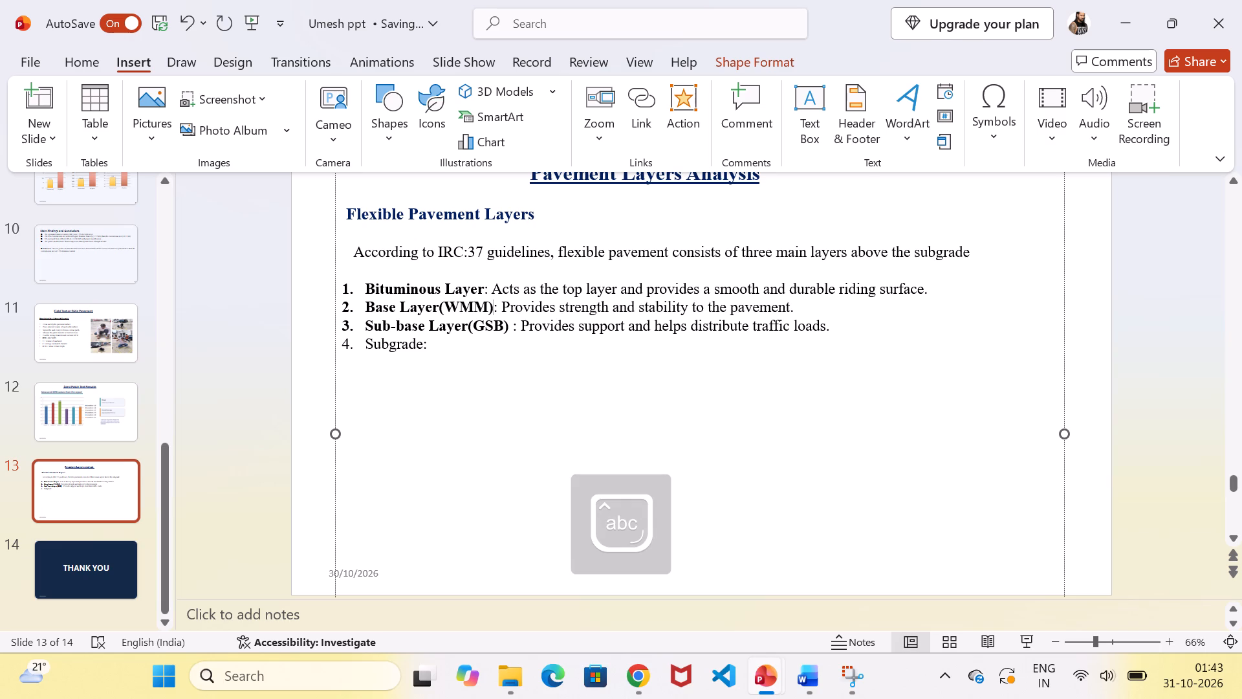
key("space")
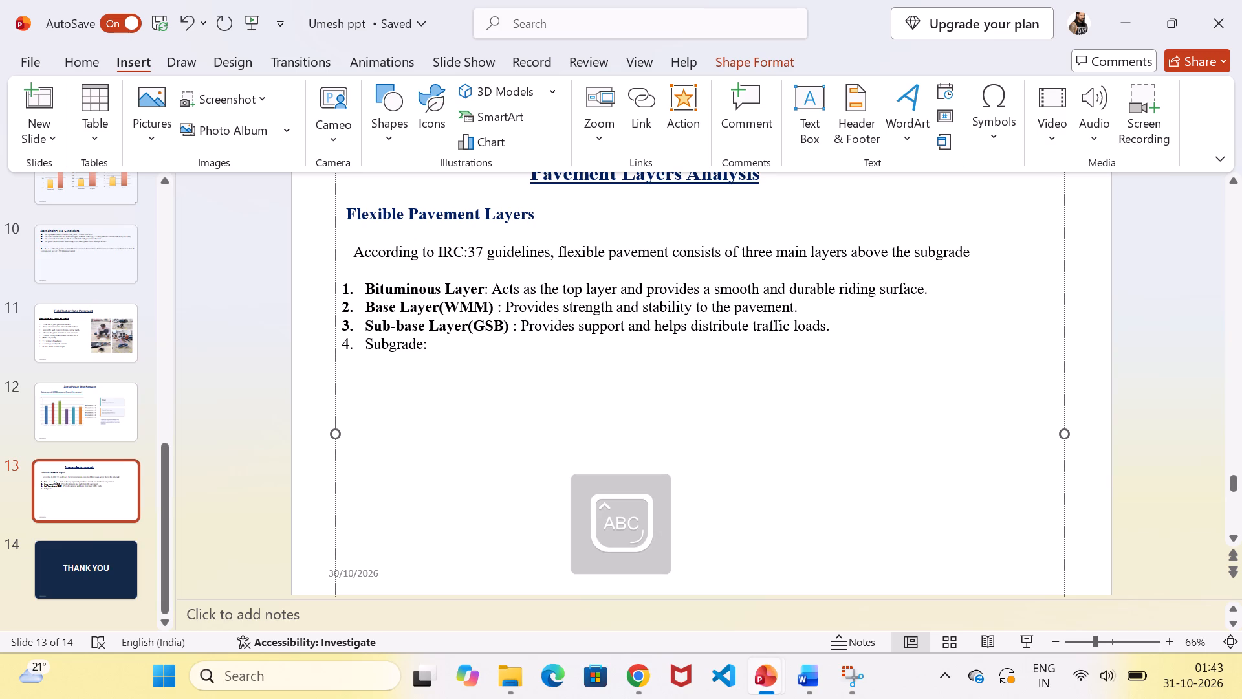
key("9")
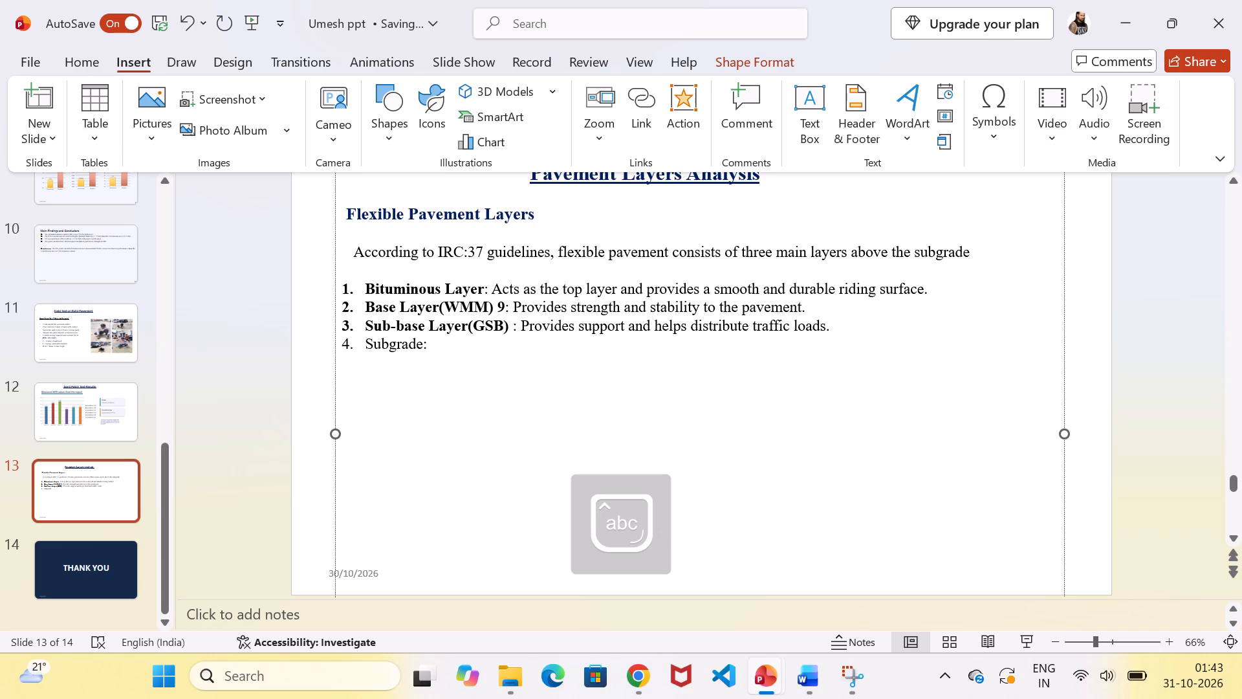
key("BackSpace")
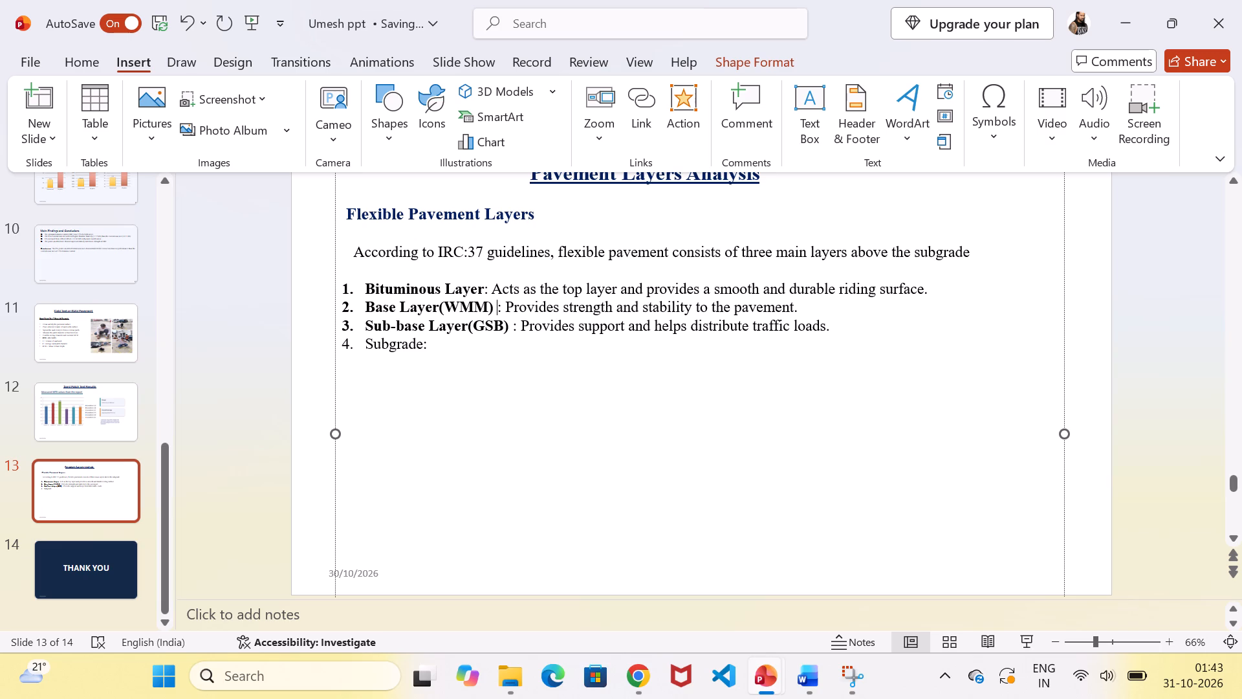
Begin a bracketed abbreviation starting with a capital "S" after the Bituminous Layer label, before its colon.
left_click(485, 284)
key("shift+parenleft")
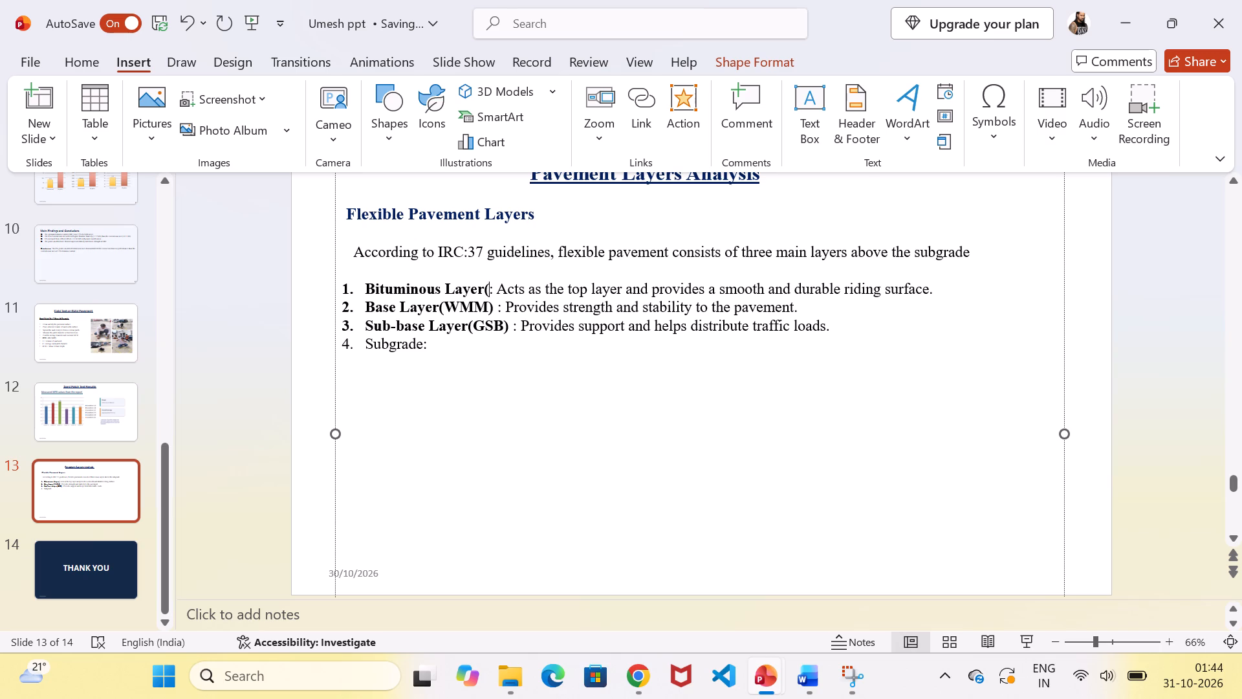
key("s")
key("c")
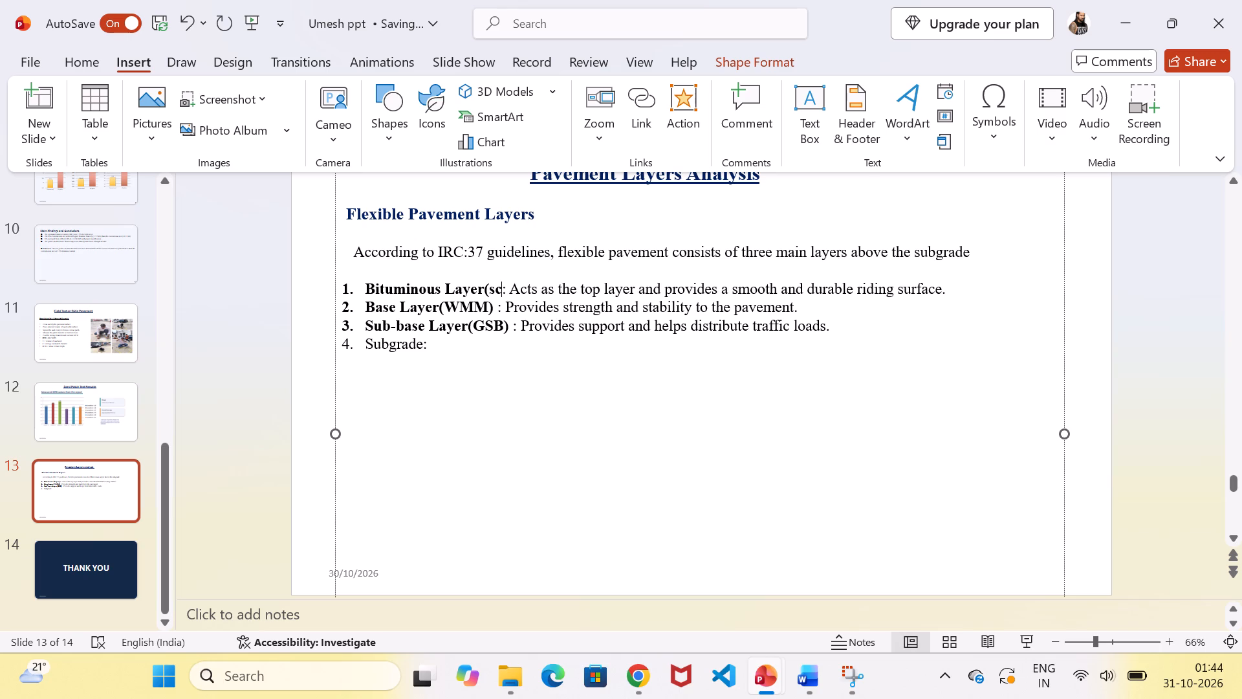
key("equal")
key("BackSpace")
key("BackSpace")
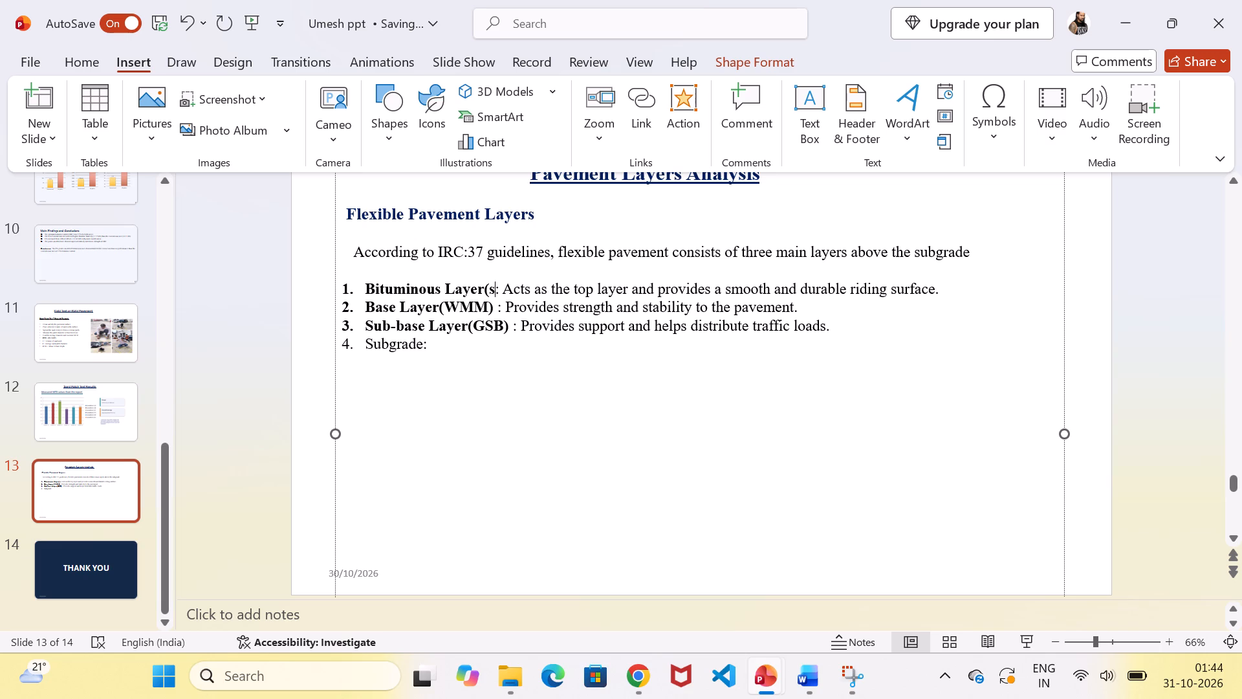
key("BackSpace")
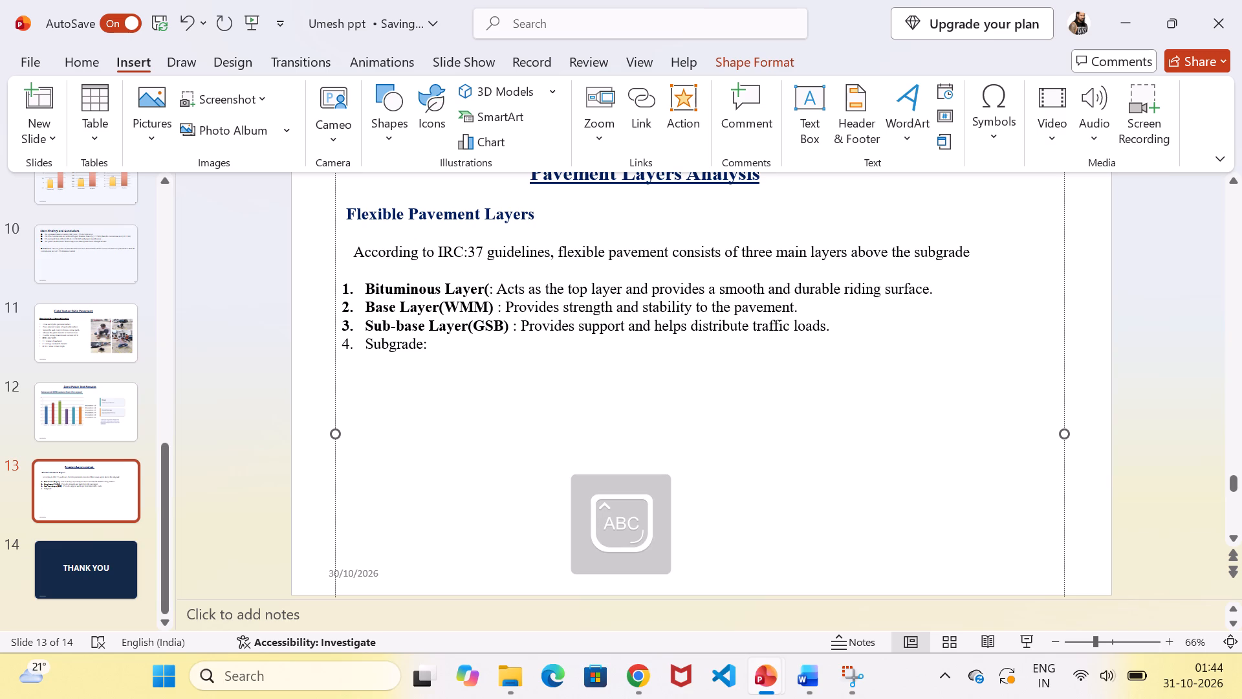
key("s")
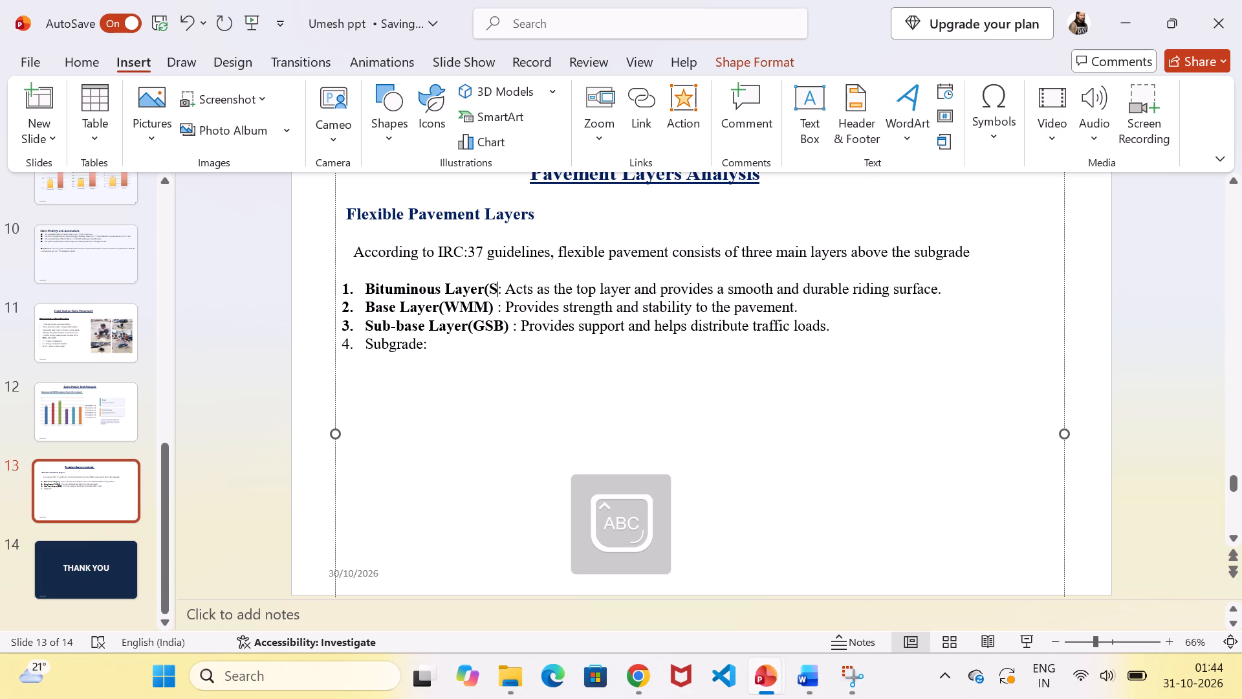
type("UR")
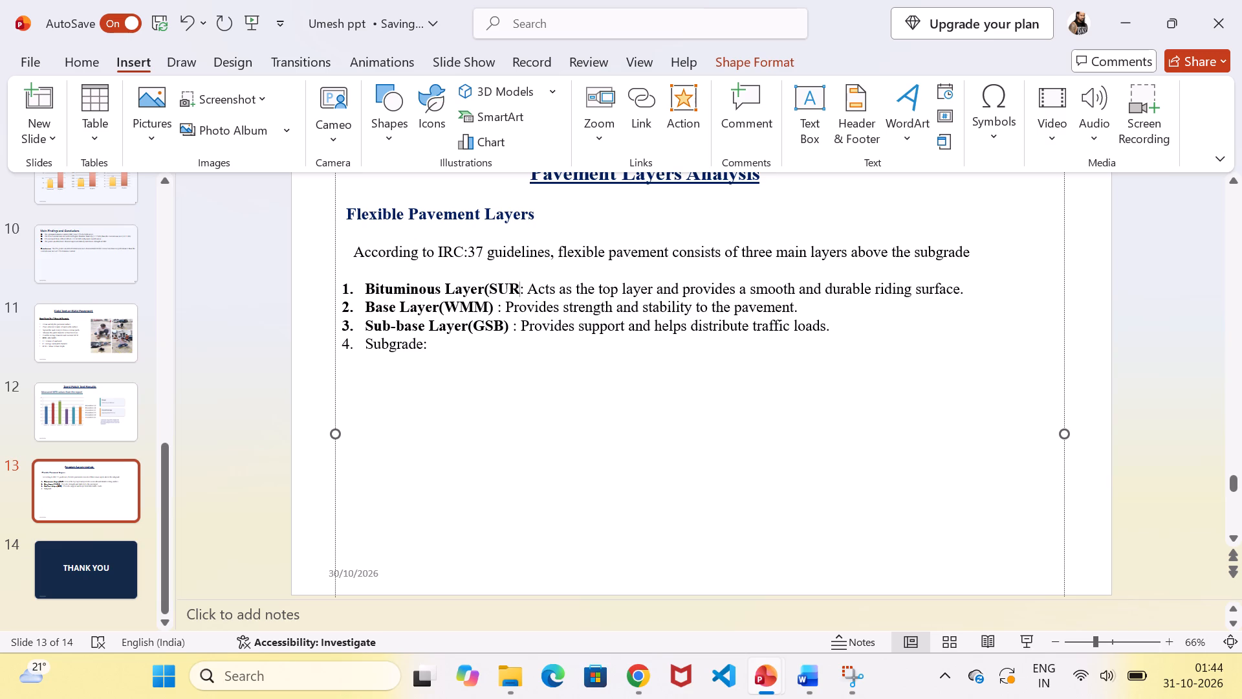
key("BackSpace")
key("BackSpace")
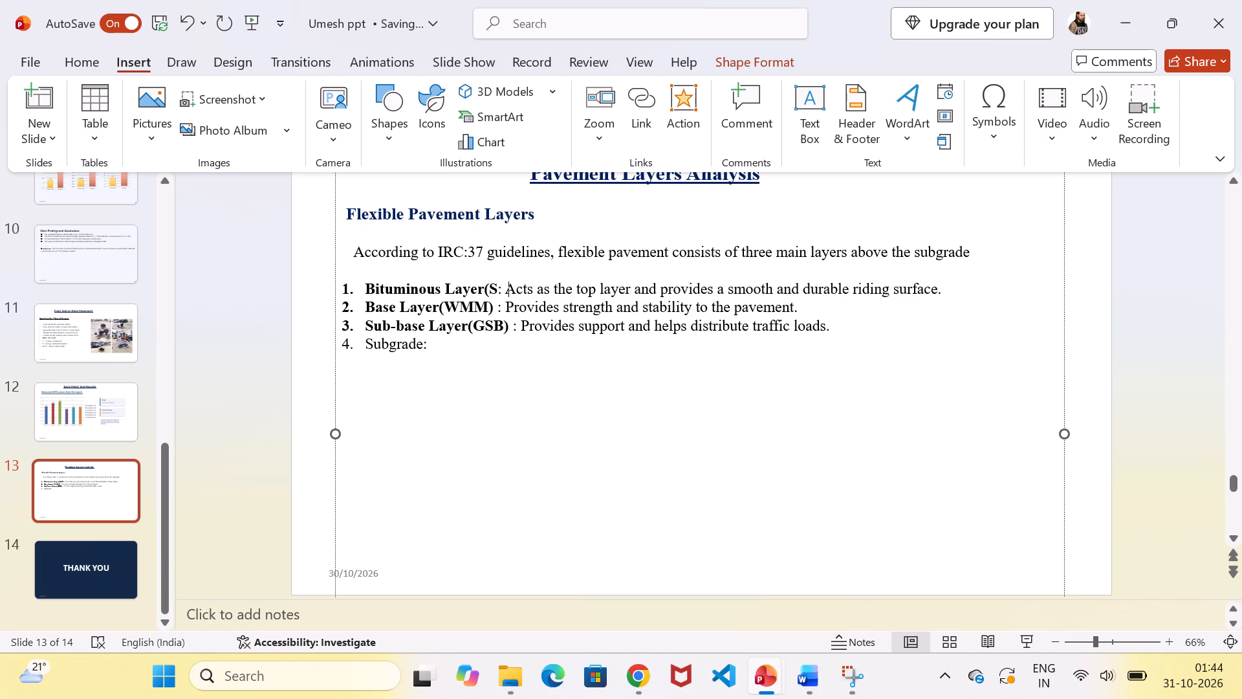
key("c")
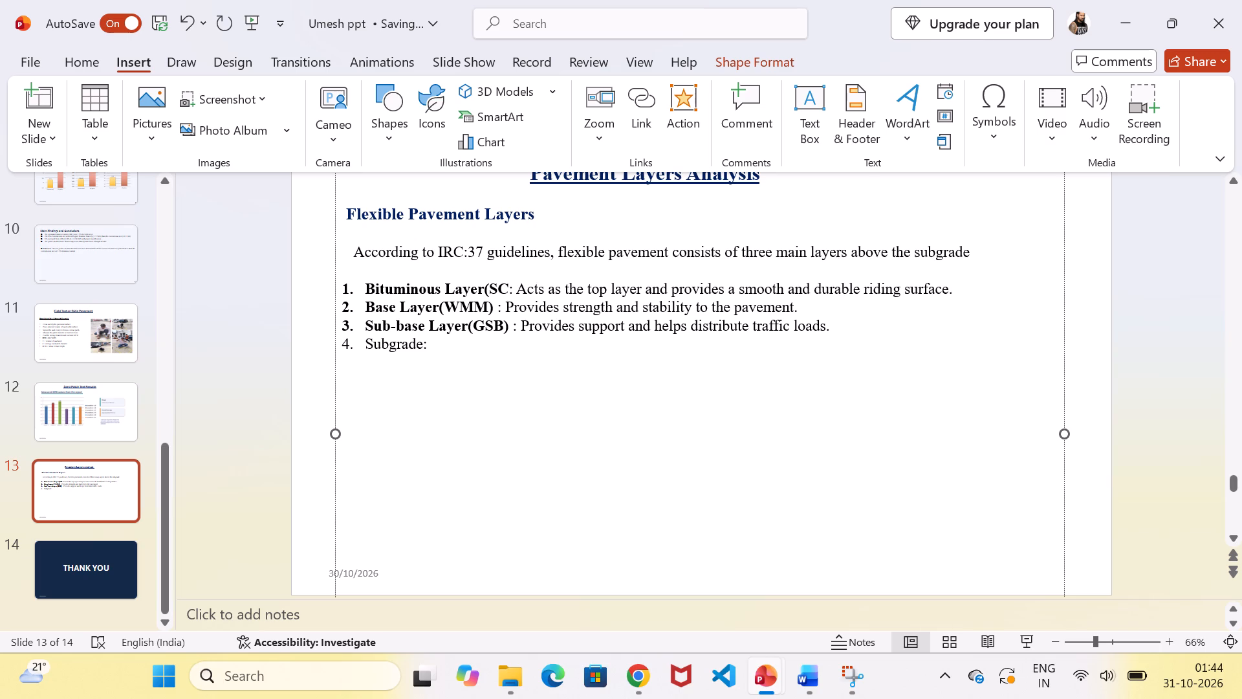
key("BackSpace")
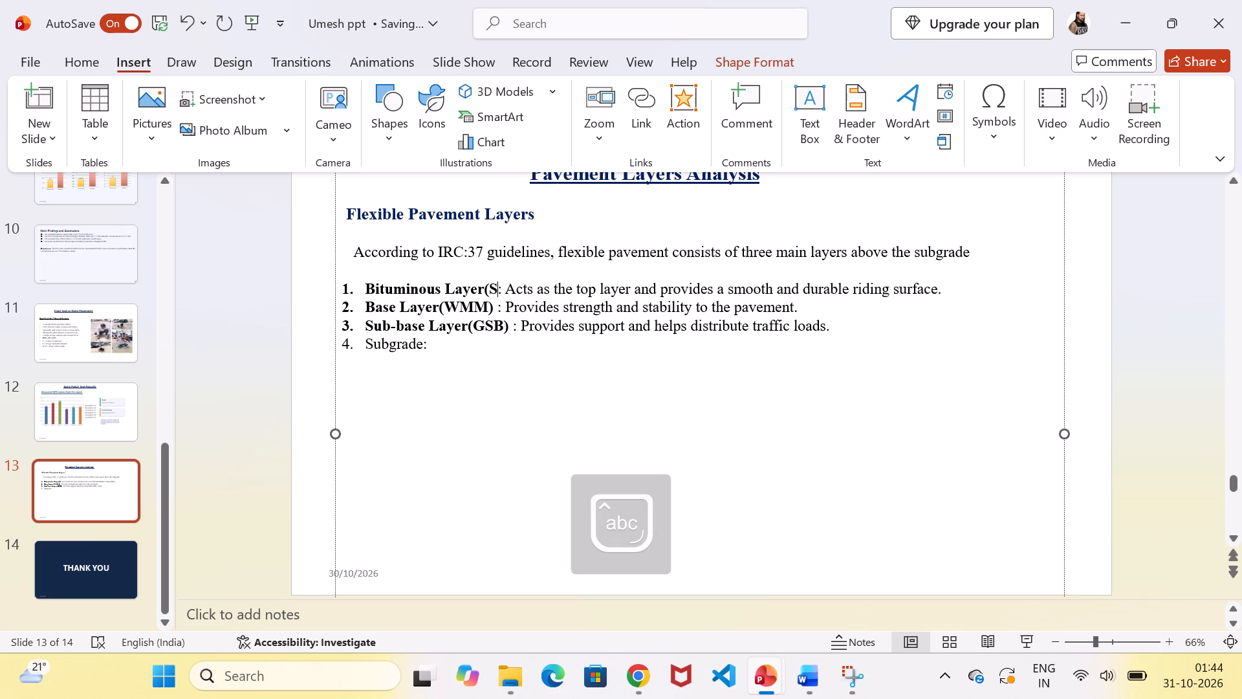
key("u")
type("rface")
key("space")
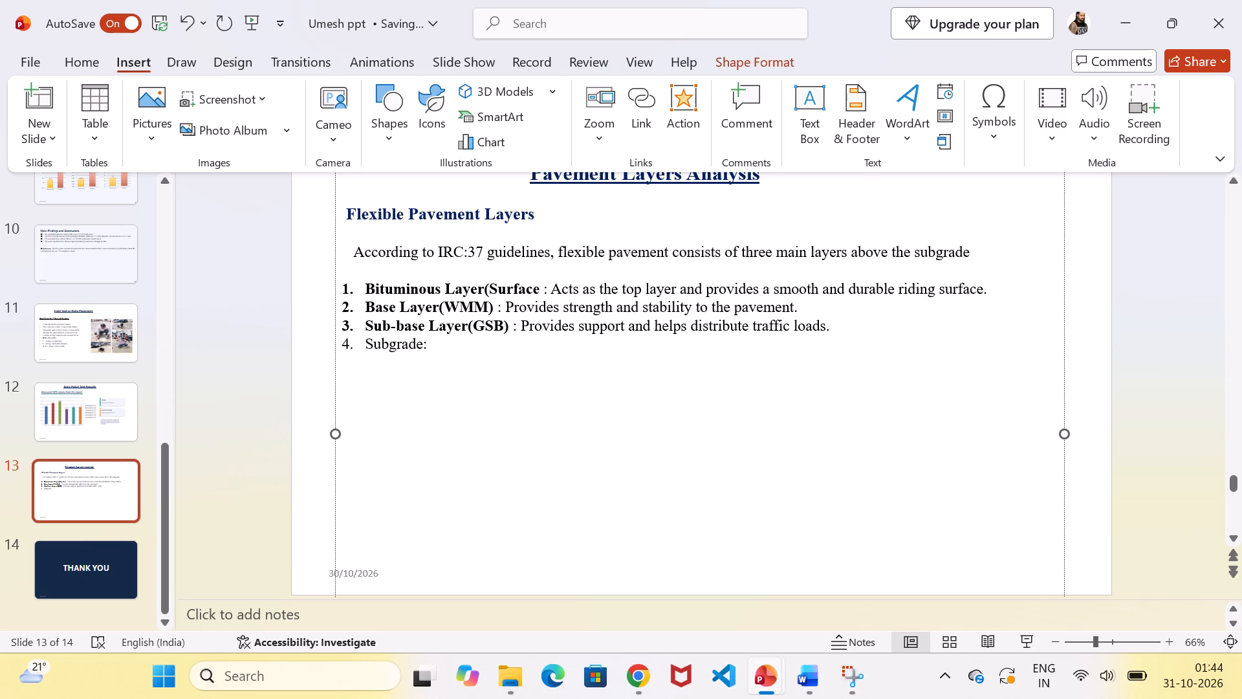
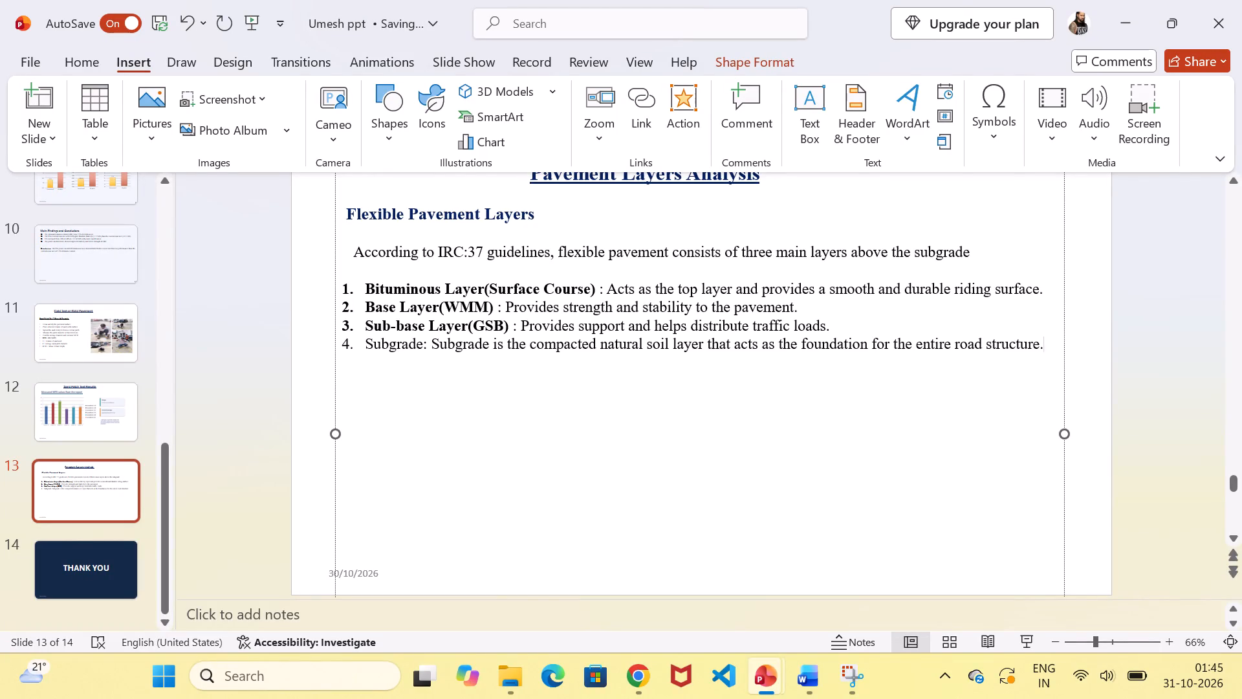
Make the Subgrade label at the start of the fourth numbered item bold.
left_click_drag(369, 342, 422, 348)
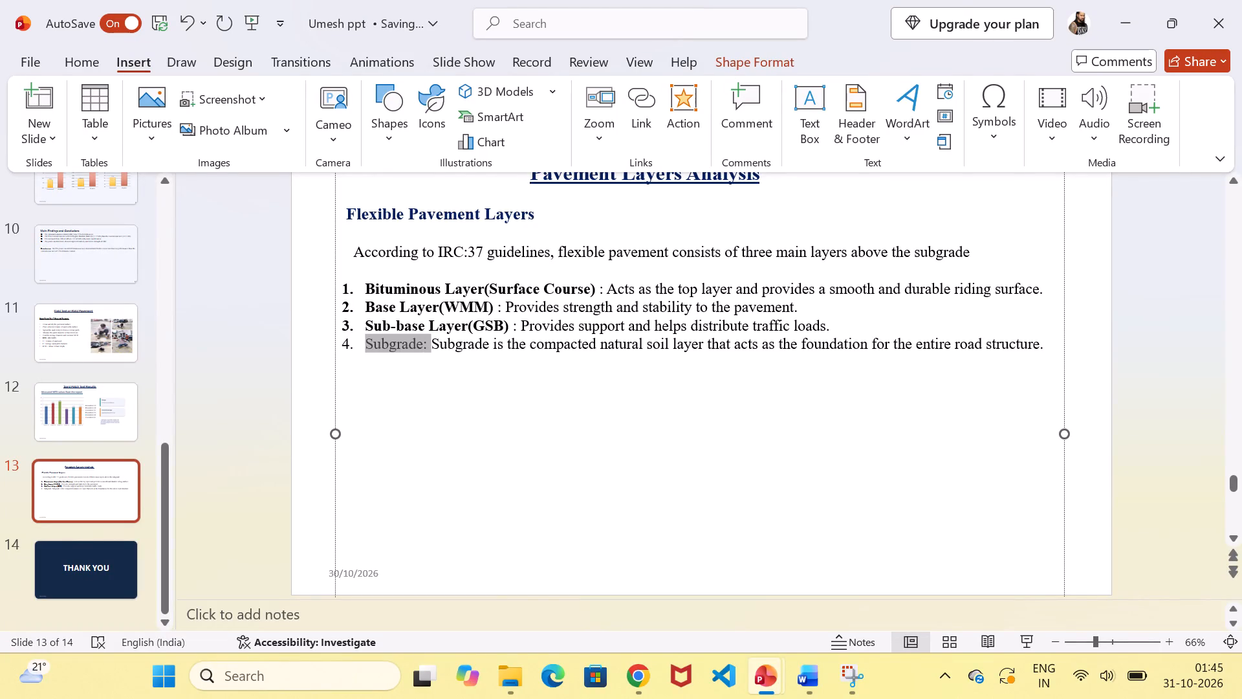
left_click_drag(422, 348, 420, 346)
left_click(428, 316)
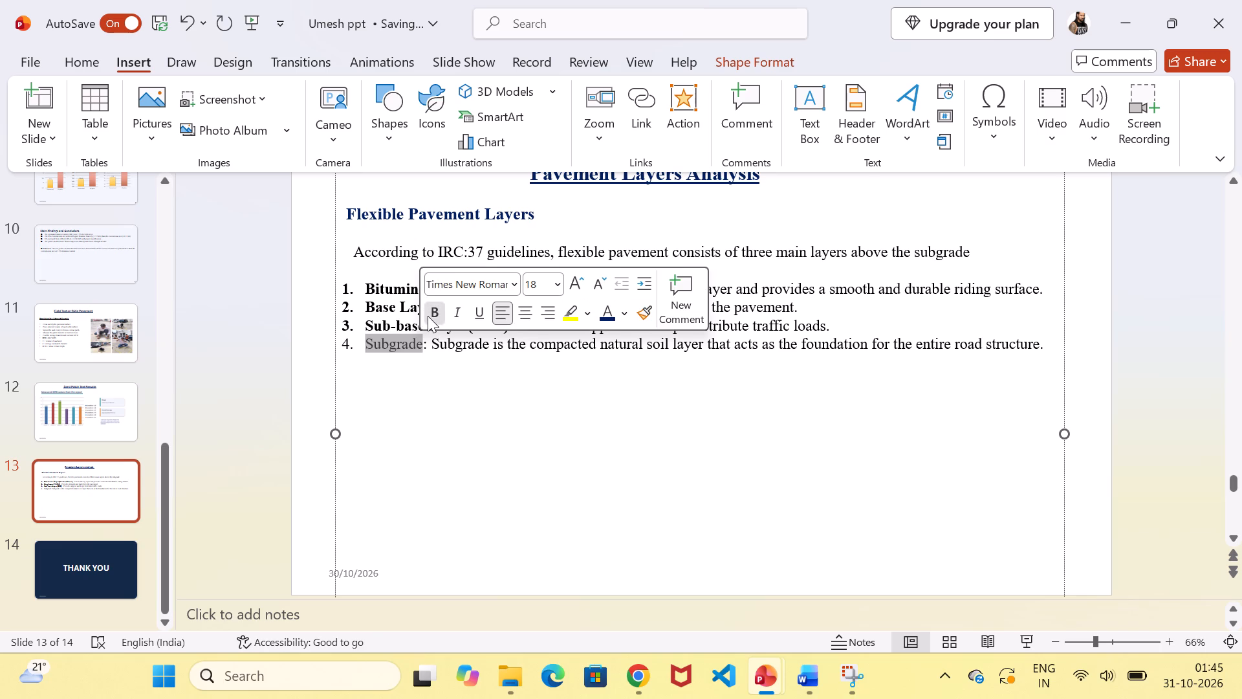
left_click(497, 418)
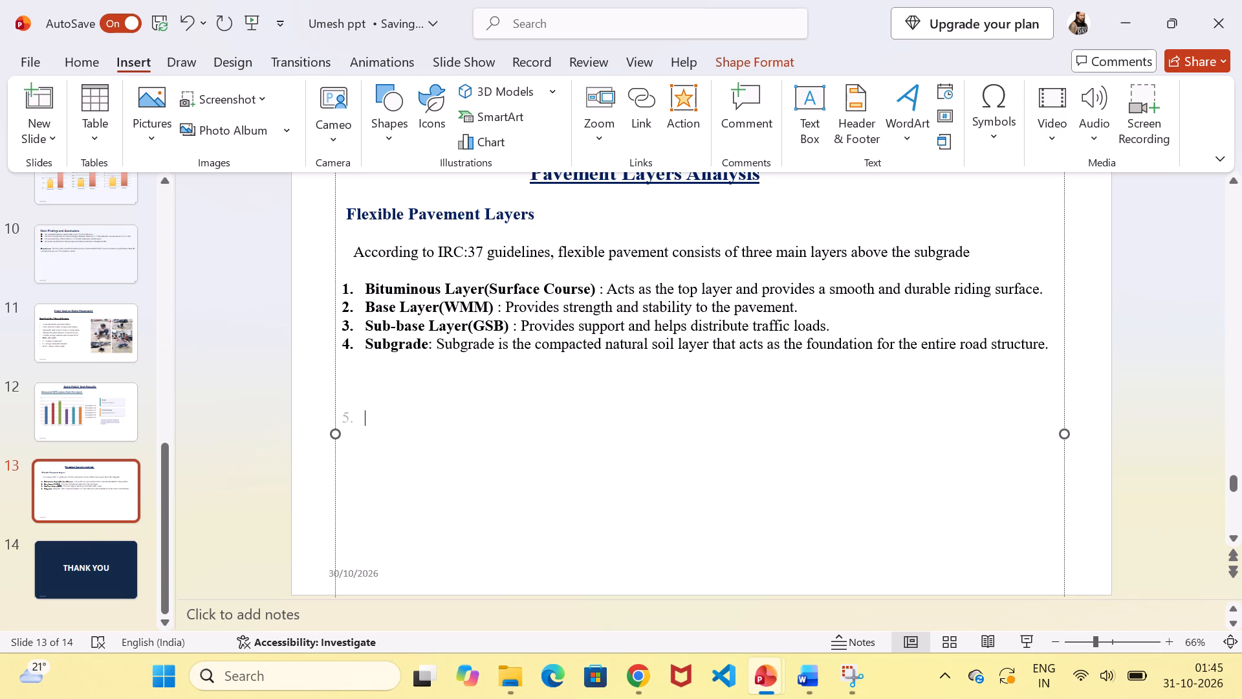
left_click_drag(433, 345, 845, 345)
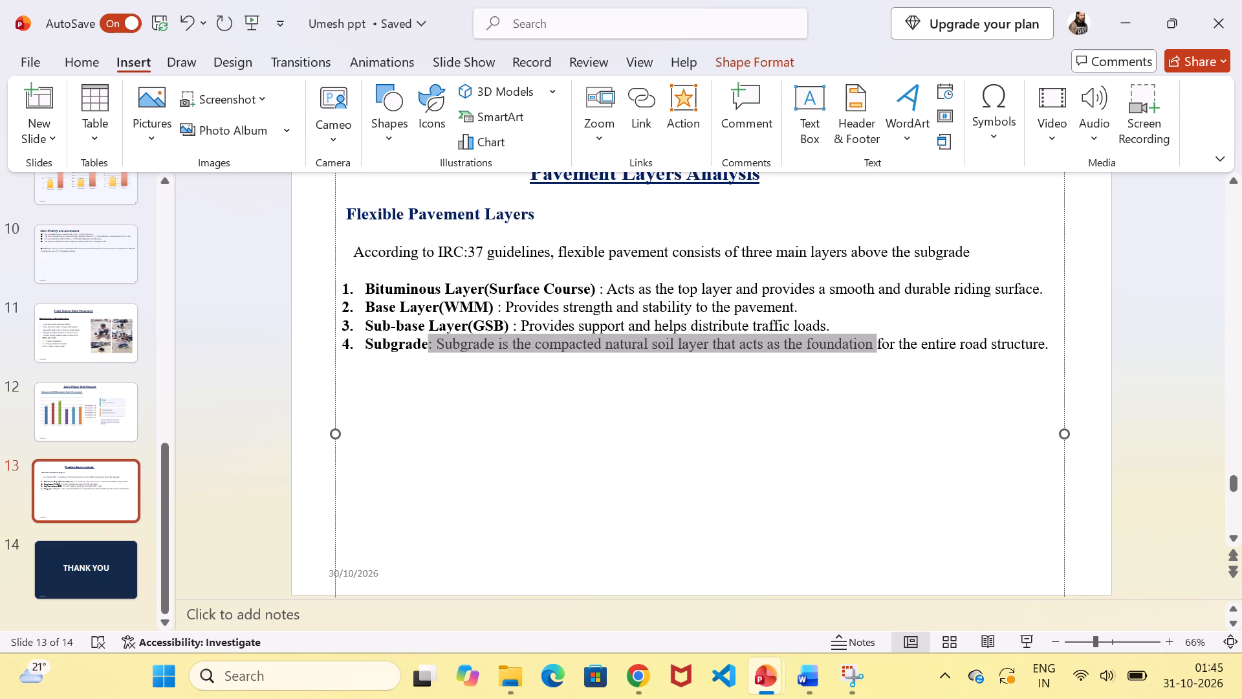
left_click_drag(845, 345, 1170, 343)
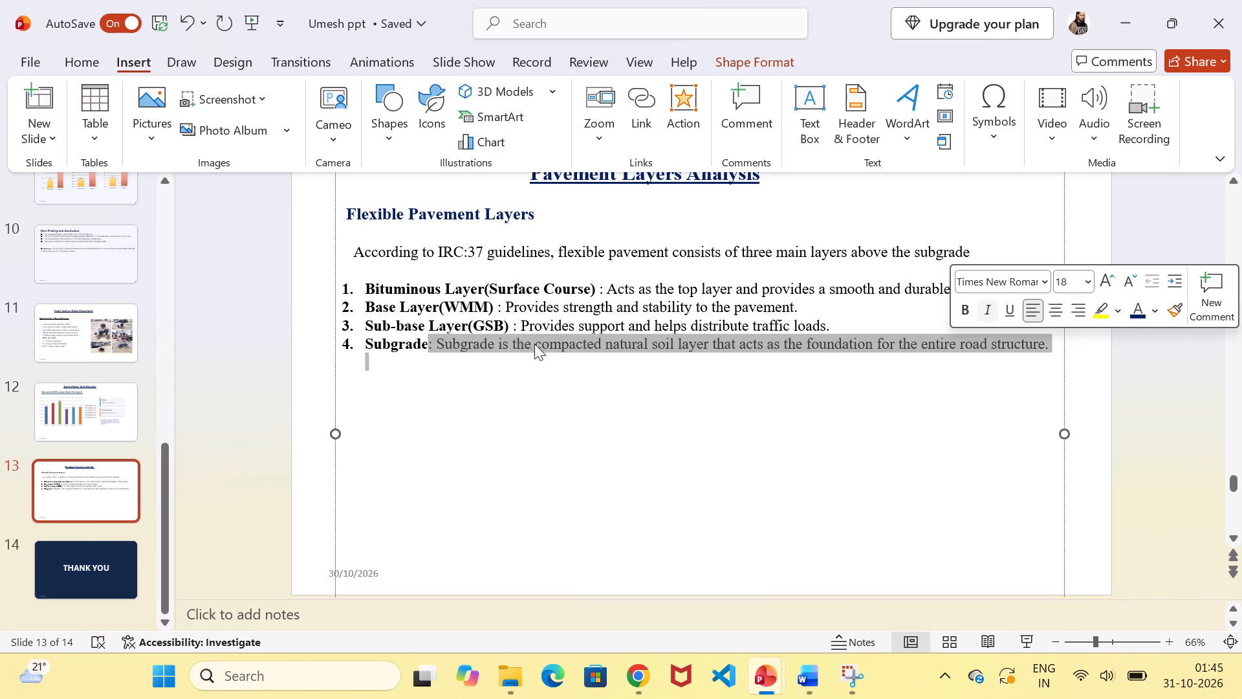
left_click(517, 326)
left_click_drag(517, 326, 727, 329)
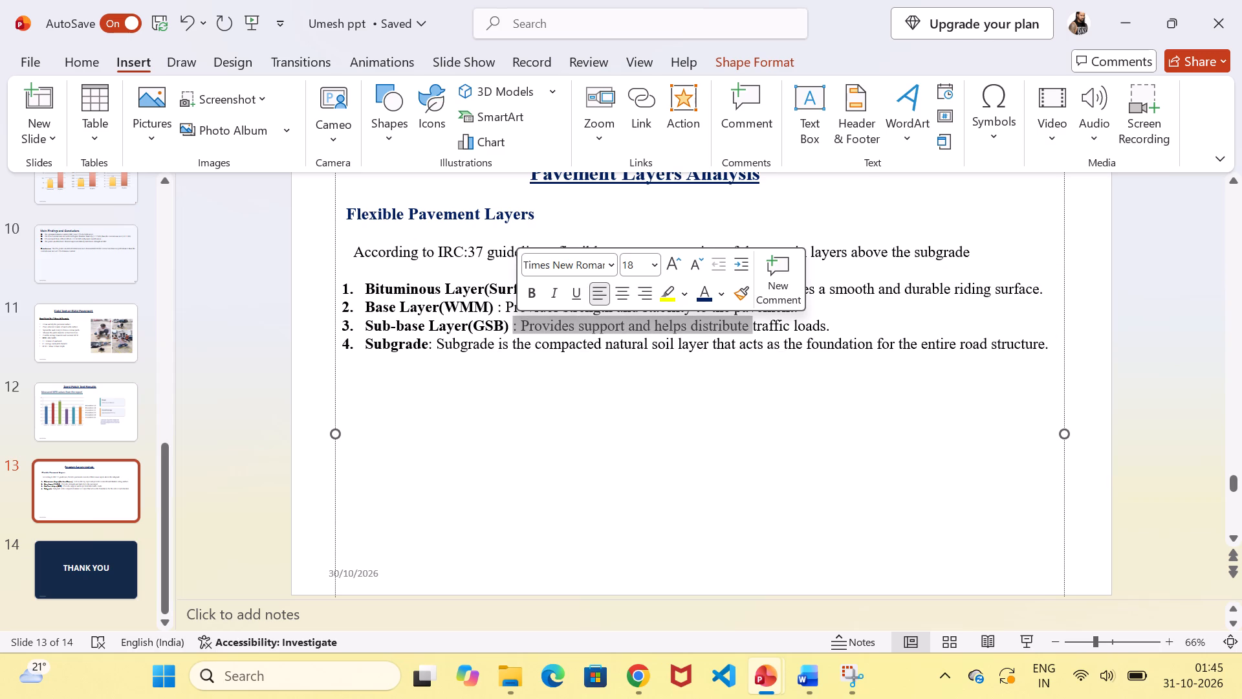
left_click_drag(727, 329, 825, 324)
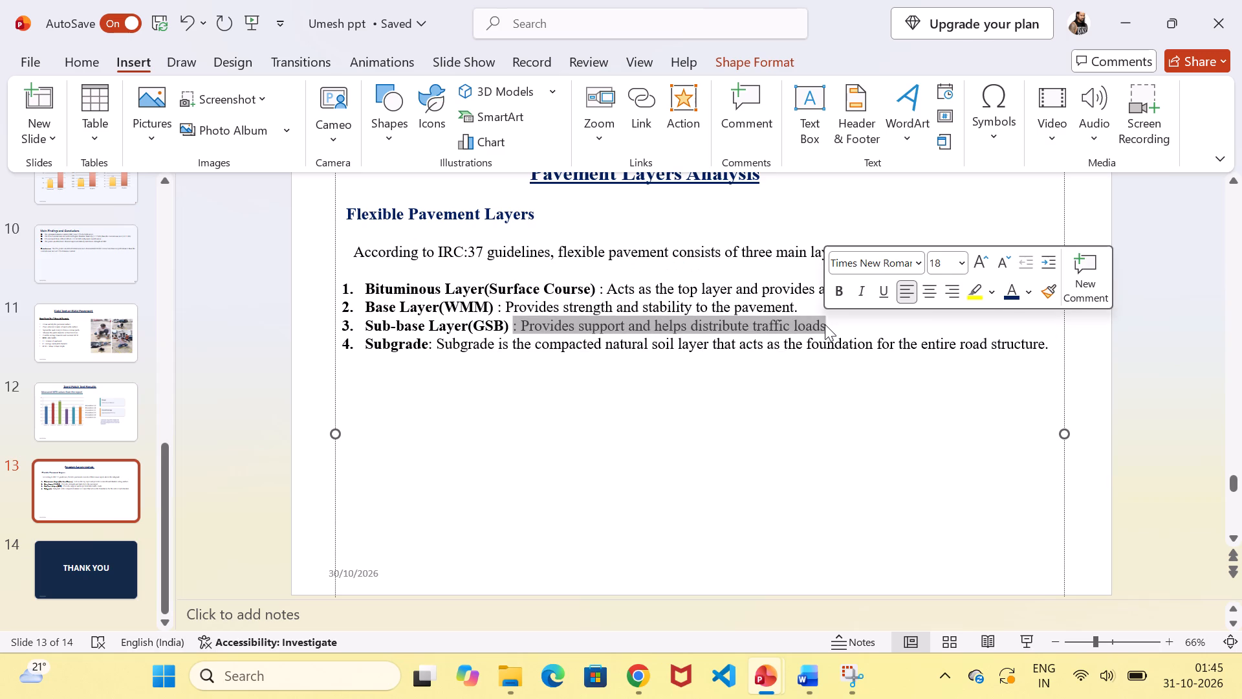
Remove the empty numbered item and the blank line below the Subgrade item.
left_click(778, 384)
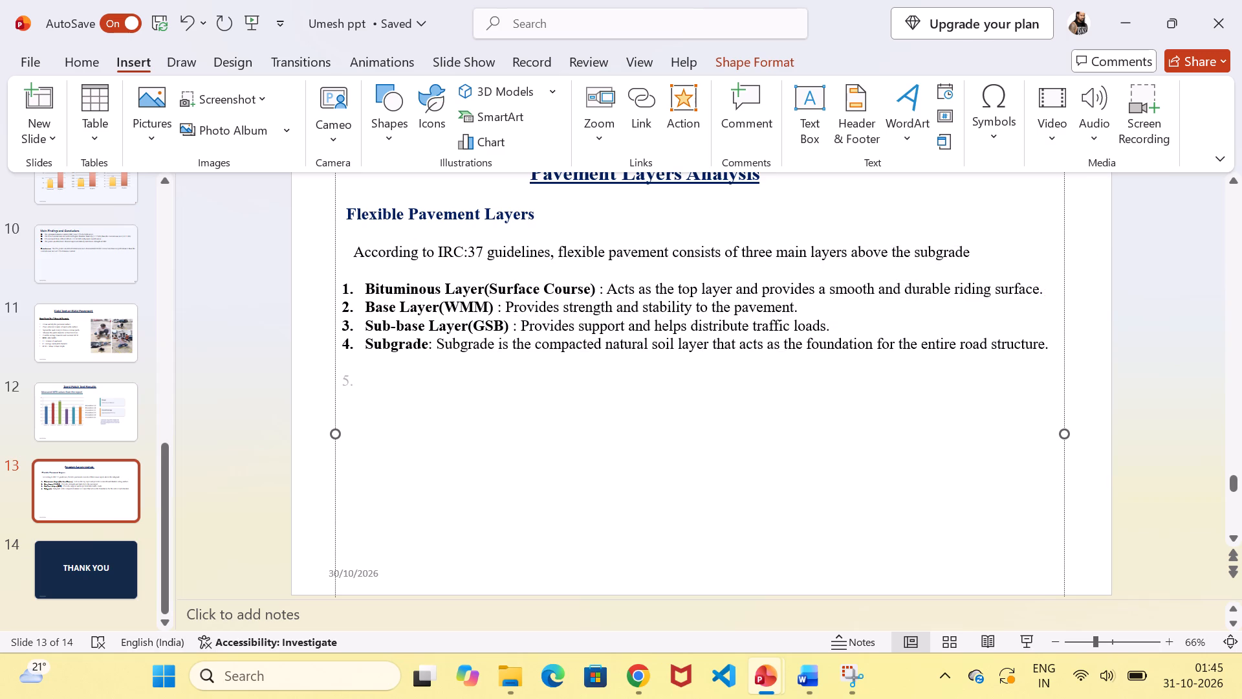
key("BackSpace")
key("BackSpace")
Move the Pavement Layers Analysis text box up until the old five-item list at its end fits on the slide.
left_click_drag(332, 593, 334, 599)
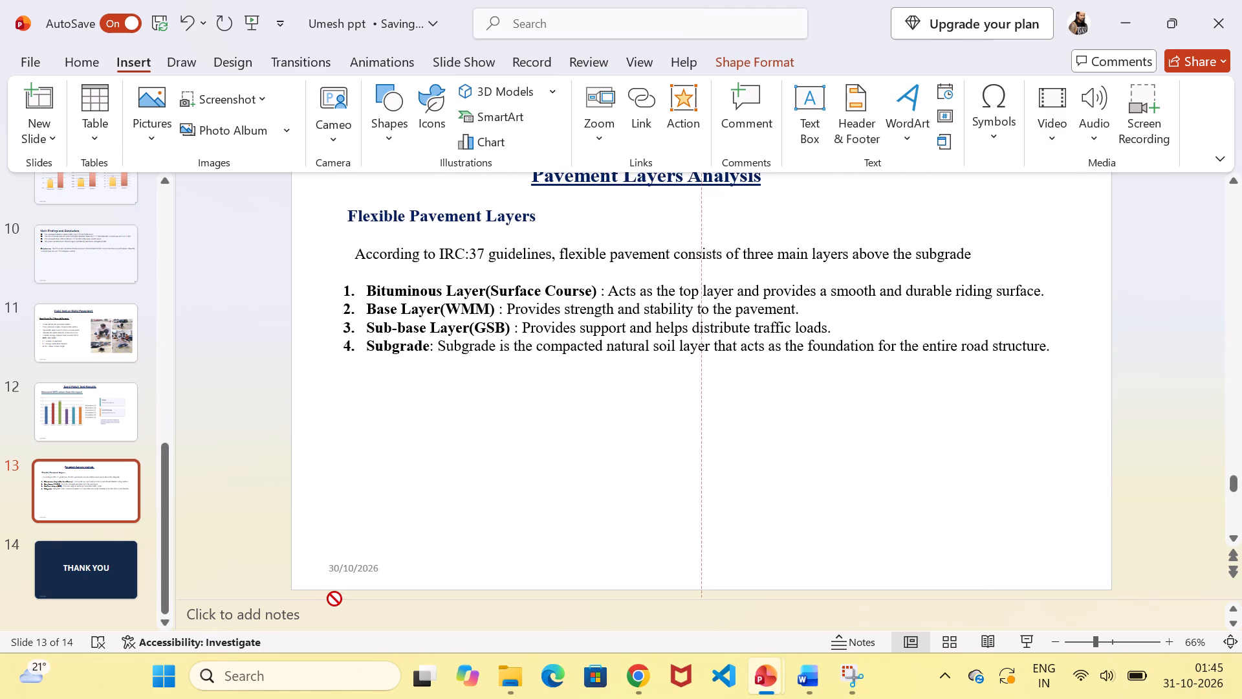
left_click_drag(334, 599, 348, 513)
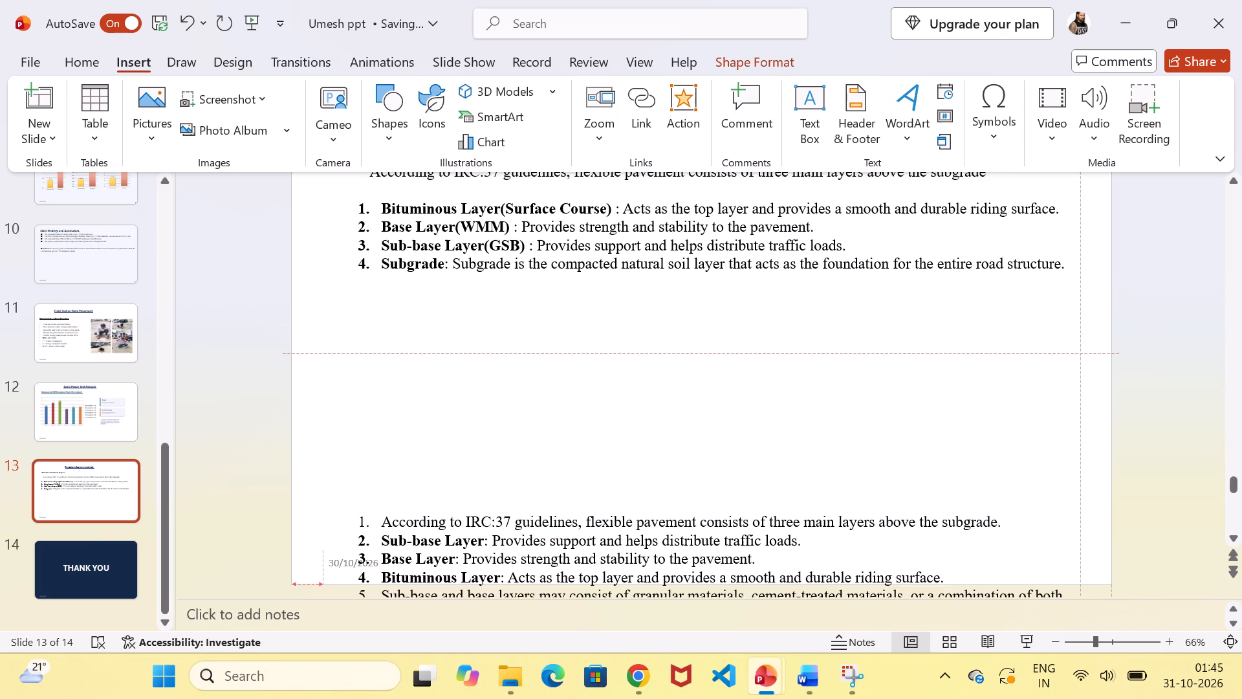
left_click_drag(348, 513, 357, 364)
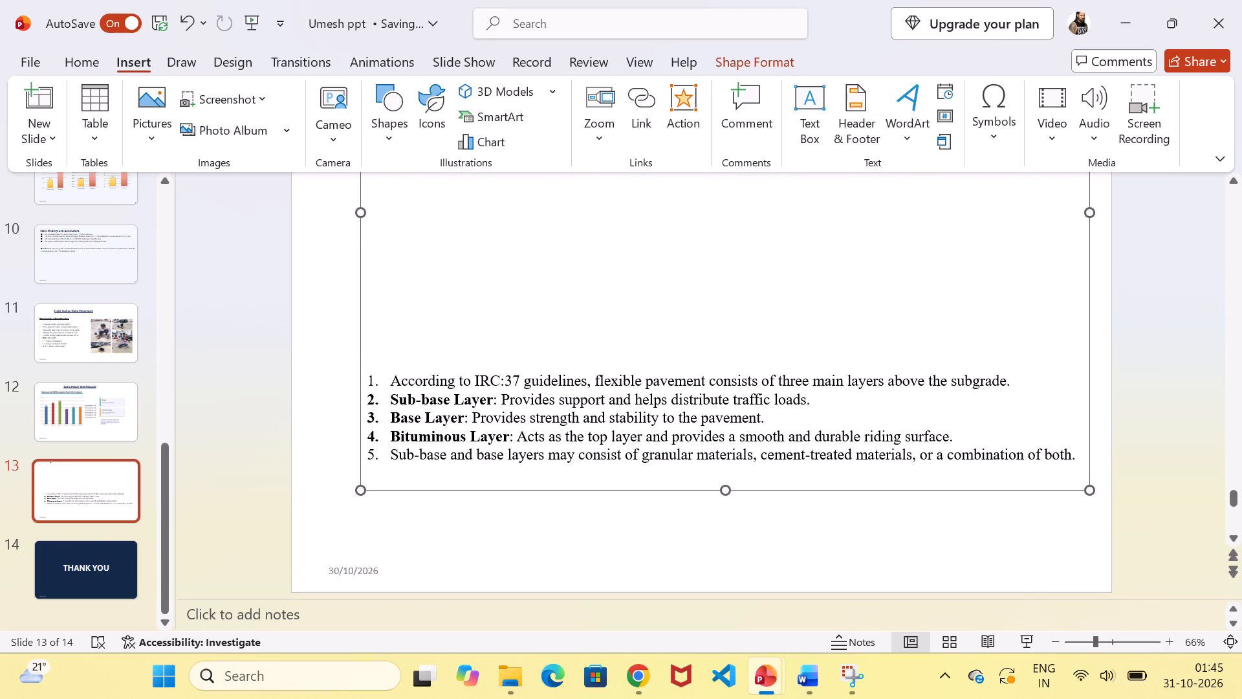
Copy the old list's last sentence, "Sub-base and base layers may consist of granular materials, cement-treated materials, or a combination of both.".
left_click_drag(389, 451, 770, 457)
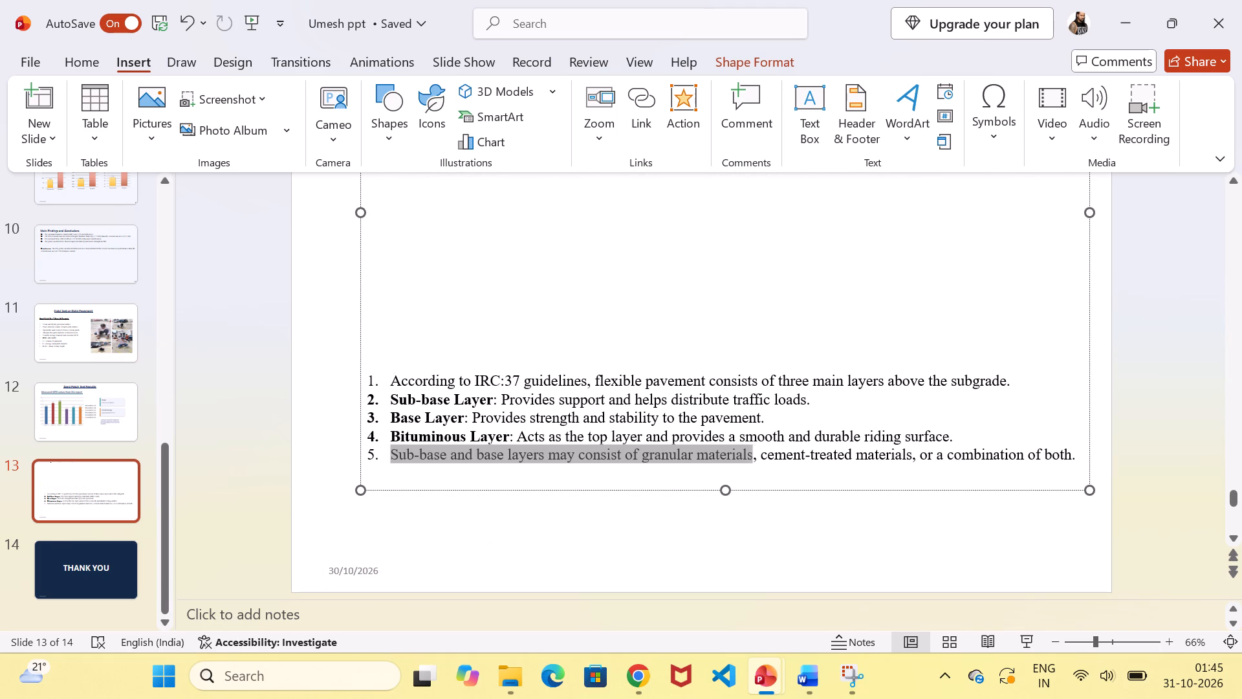
left_click_drag(770, 457, 1201, 465)
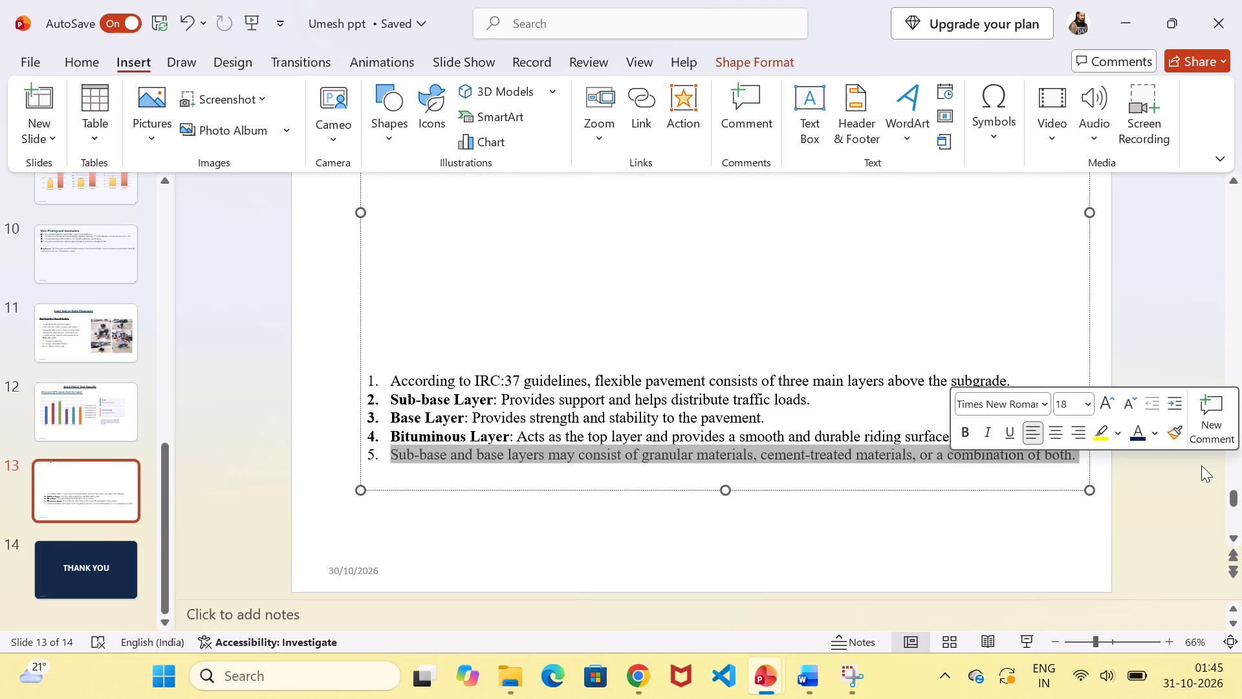
key("ctrl+c")
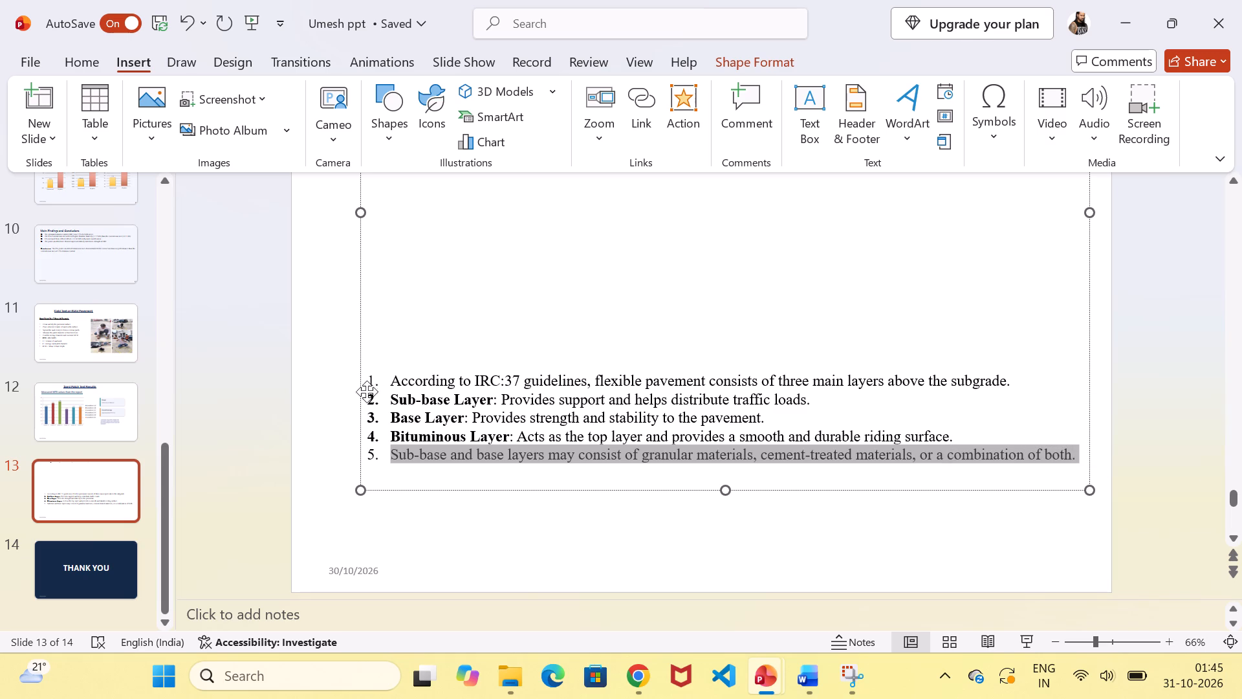
Delete the old five-item list at the end of the text box, from the IRC:37 sentence through the combination-of-both sentence.
left_click_drag(385, 380, 402, 380)
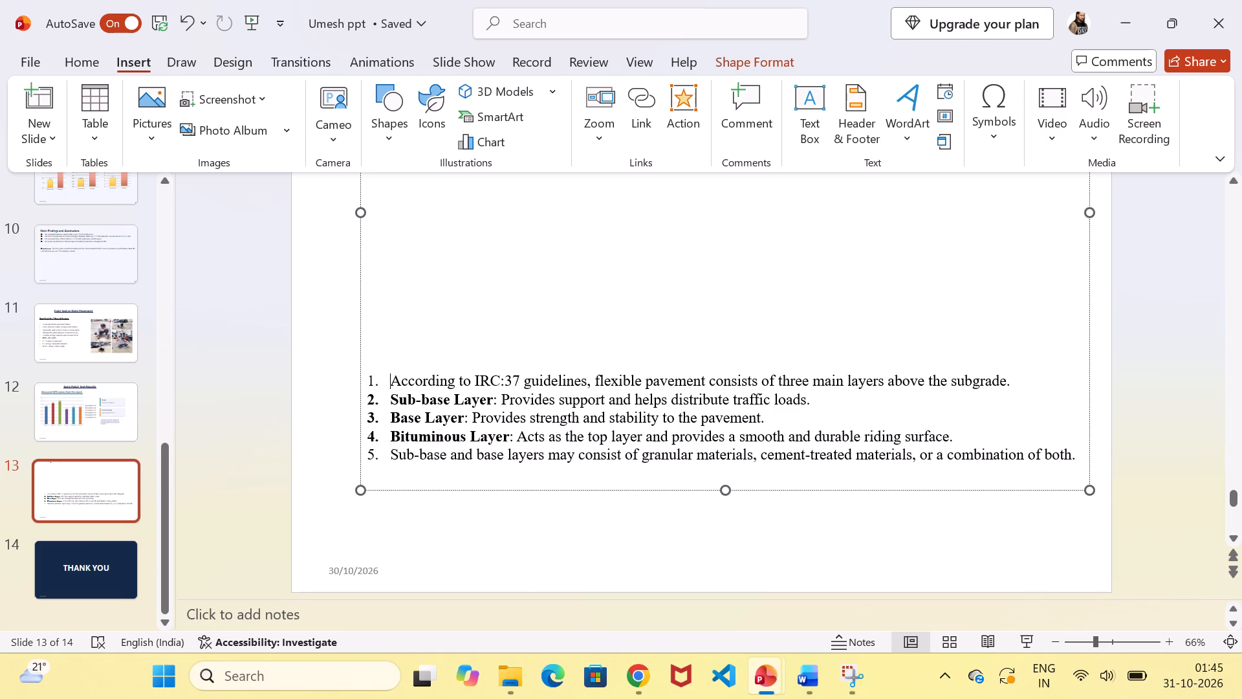
left_click_drag(402, 380, 1062, 467)
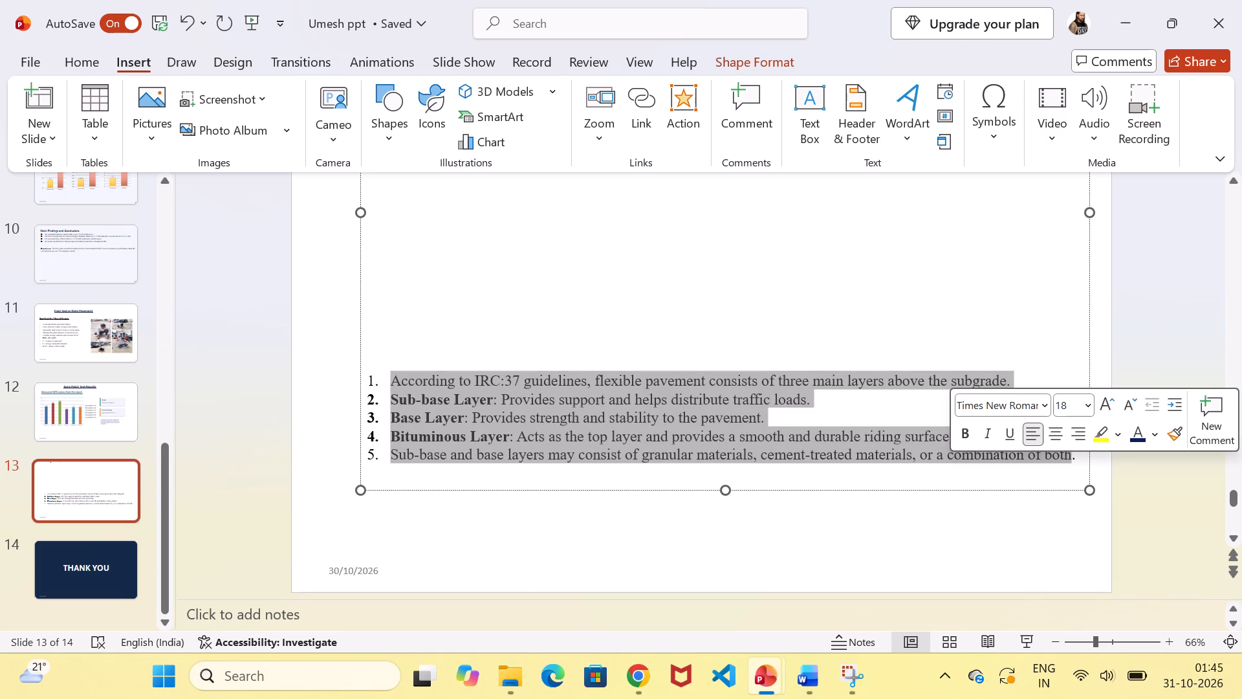
key("Delete")
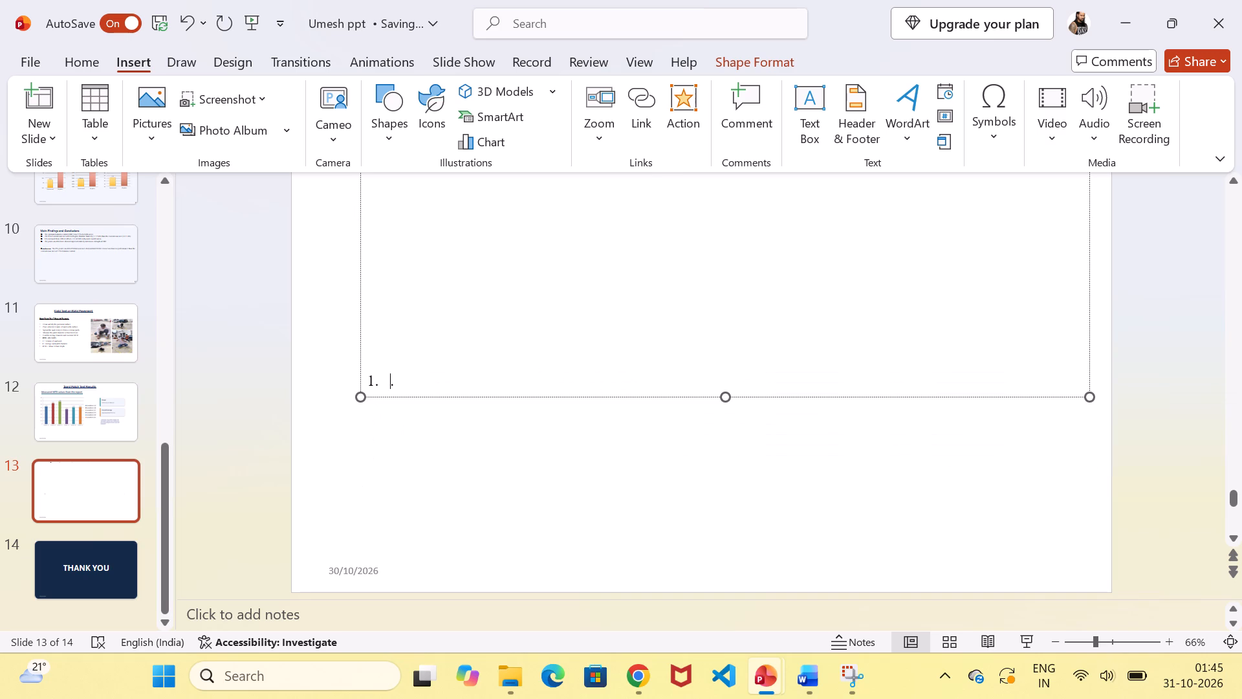
Remove the leftover full stop with its numbered item and several blank lines above it at the end of the text box.
scroll(656, 349, "up", 1)
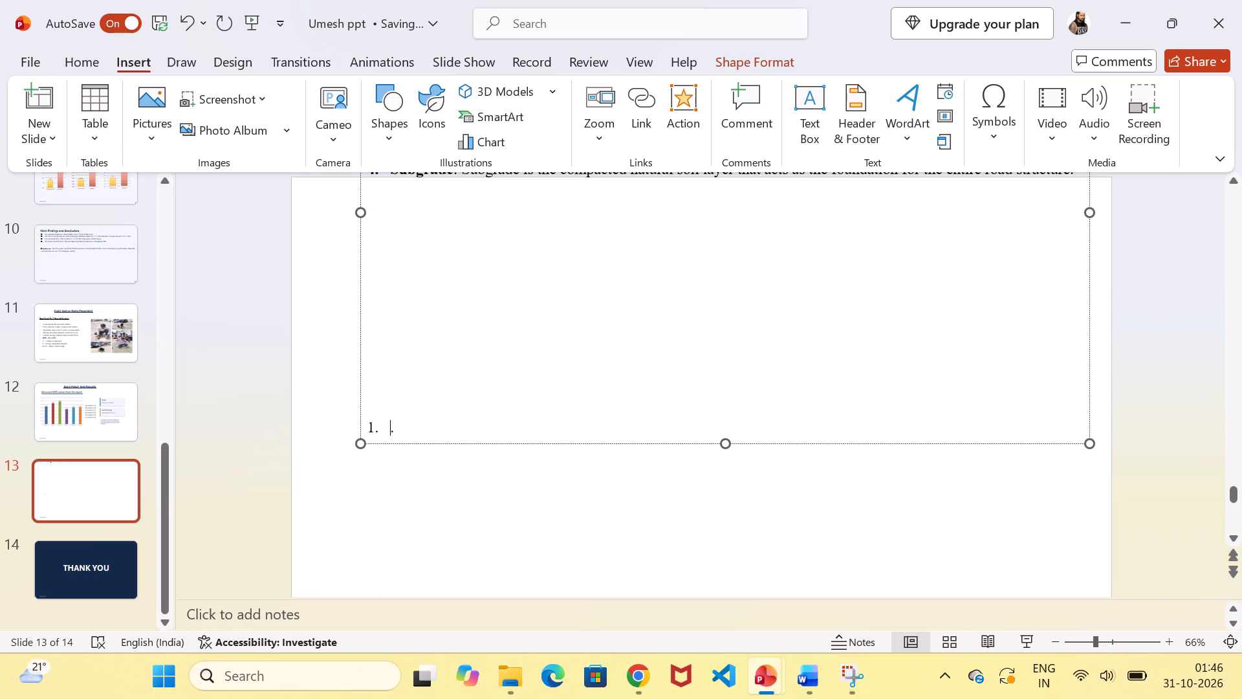
left_click(401, 417)
left_click(400, 432)
key("BackSpace")
key("BackSpace")
key("BackSpace")
key("BackSpace")
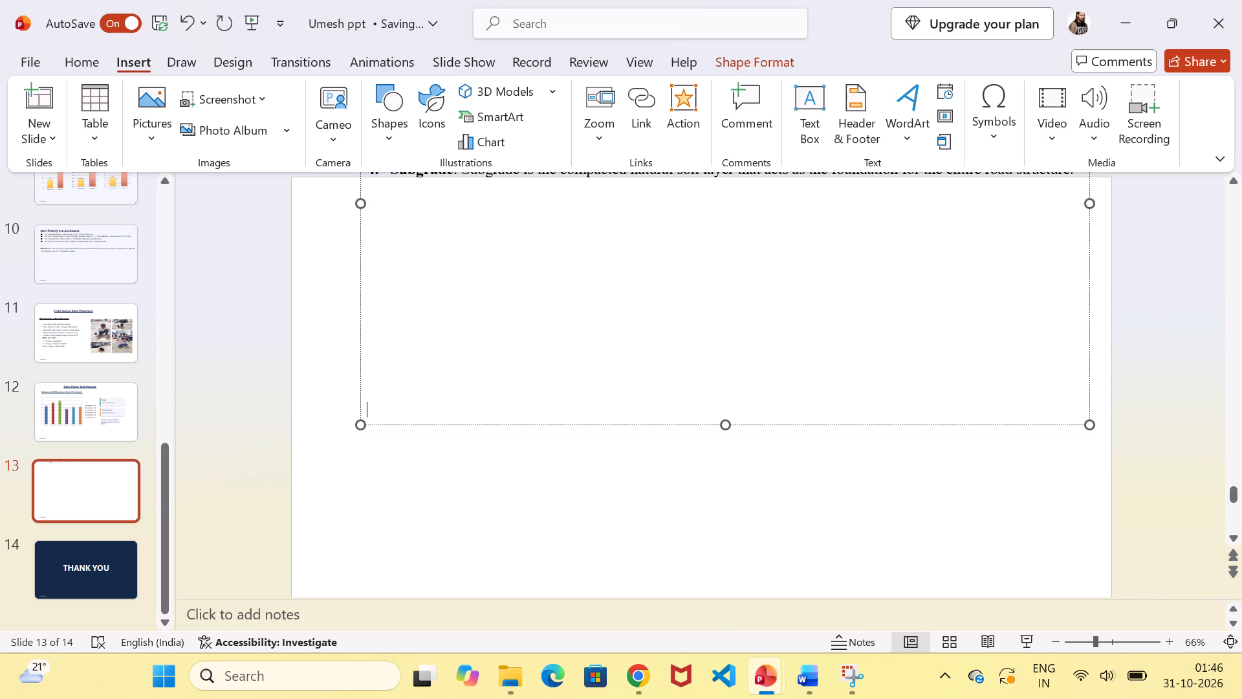
key("BackSpace")
key("BackSpace")
key("BackSpace")
key("BackSpace")
key("BackSpace")
key("BackSpace")
key("BackSpace")
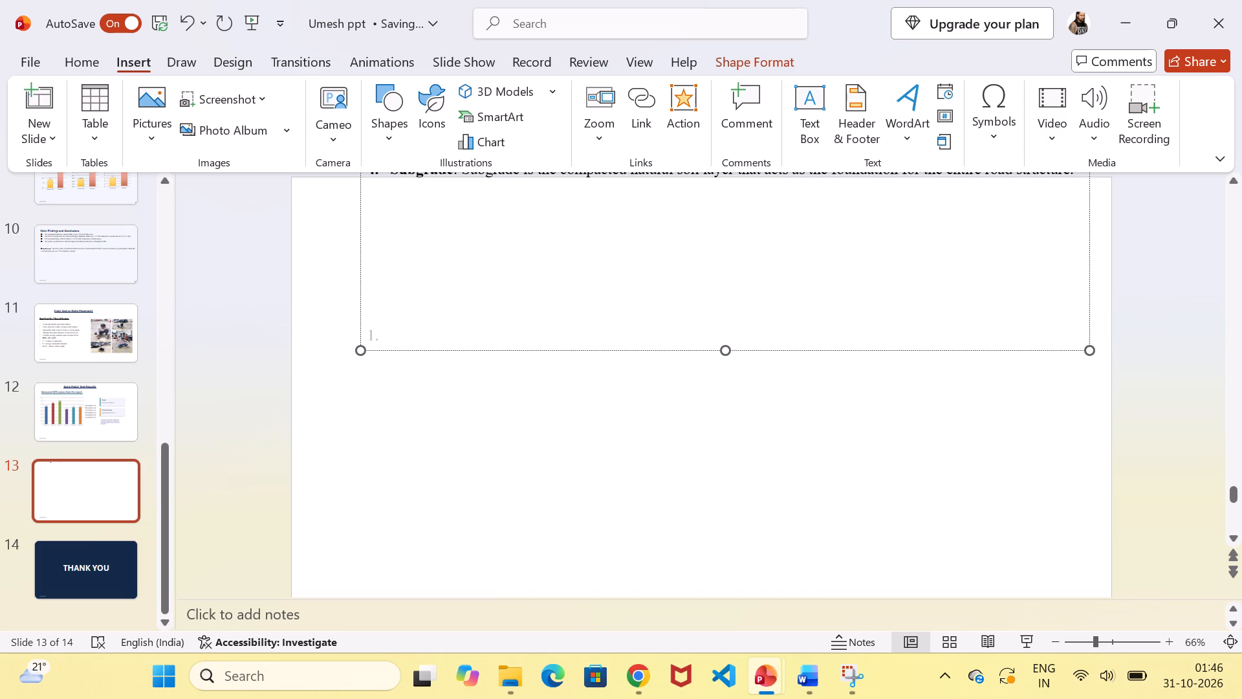
key("BackSpace")
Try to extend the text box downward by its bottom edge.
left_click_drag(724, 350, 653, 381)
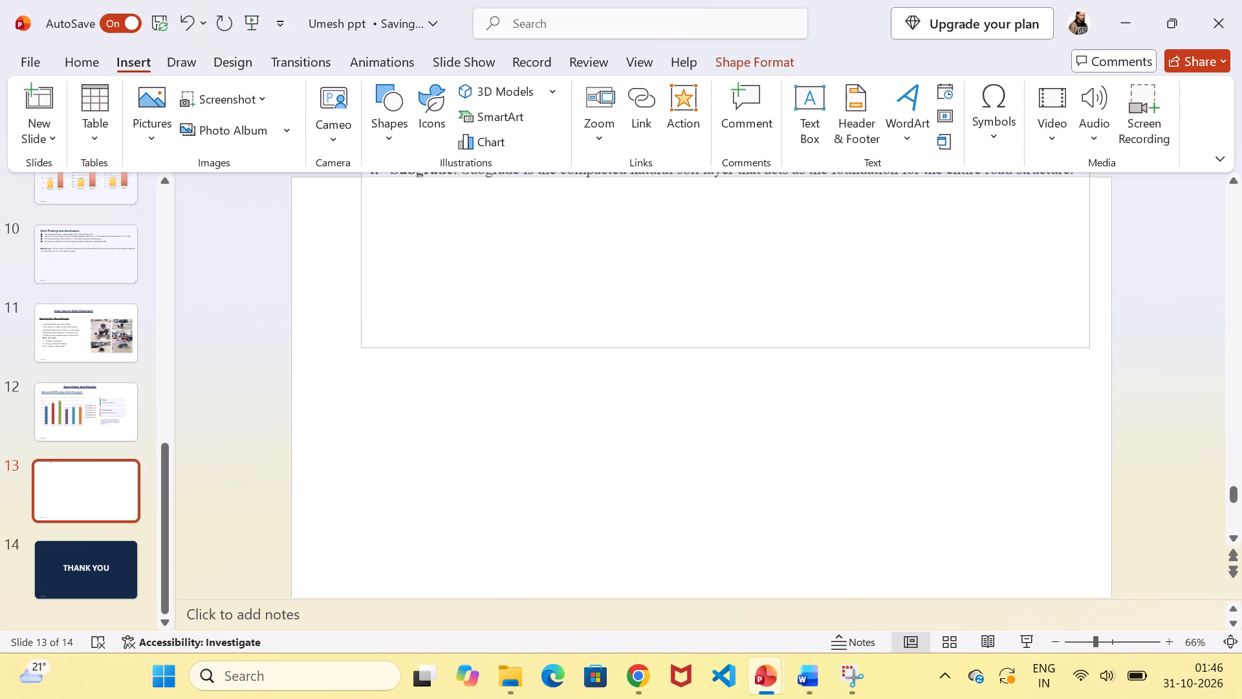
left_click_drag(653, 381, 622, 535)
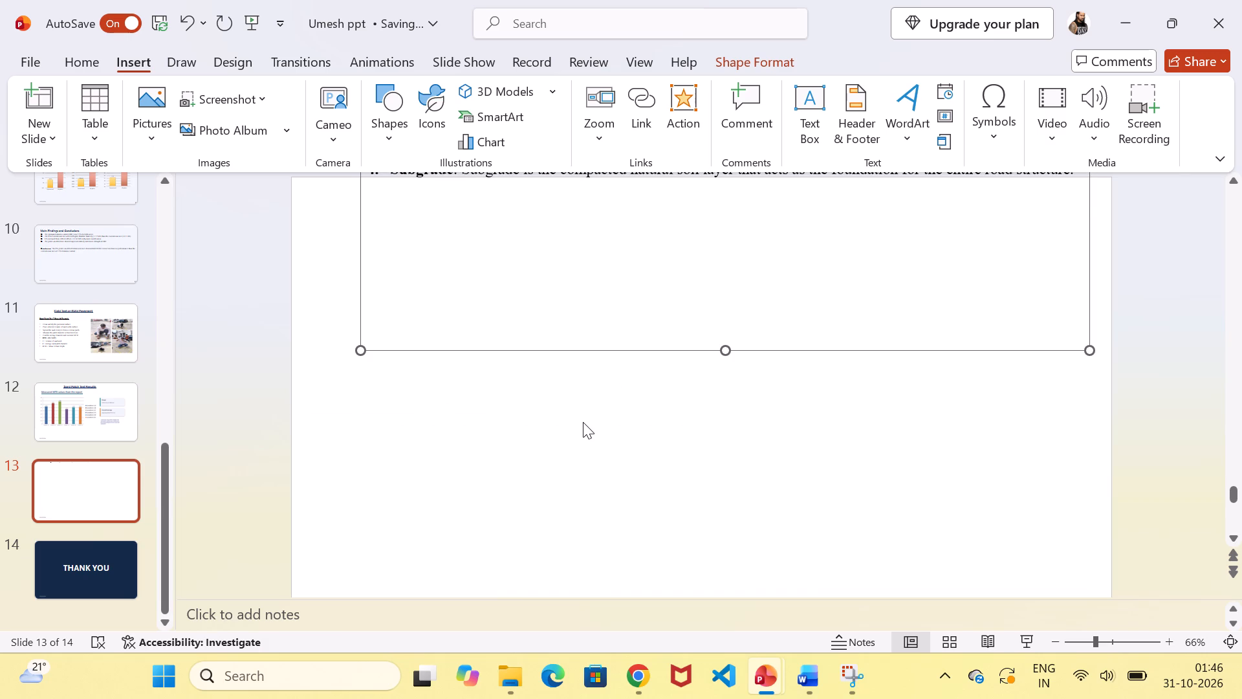
Move the text box back down so its Pavement Layers Analysis title sits at the top of the slide.
scroll(583, 422, "up", 5)
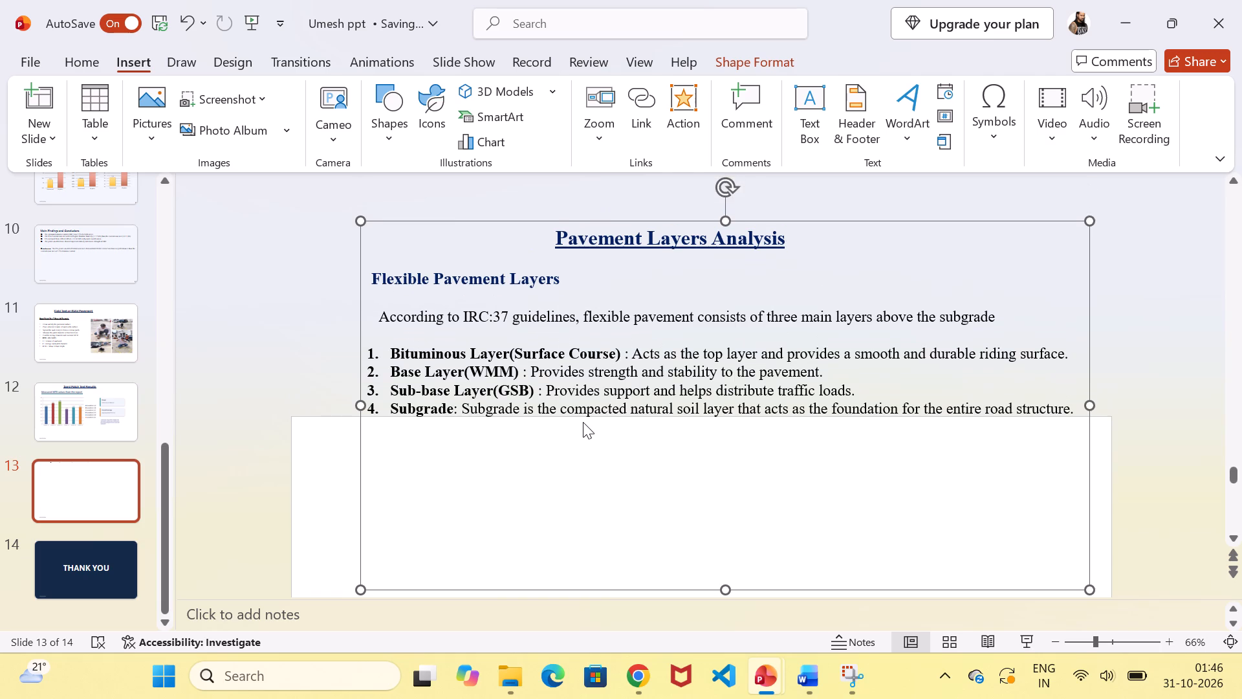
scroll(583, 422, "up", 1)
scroll(583, 422, "down", 1)
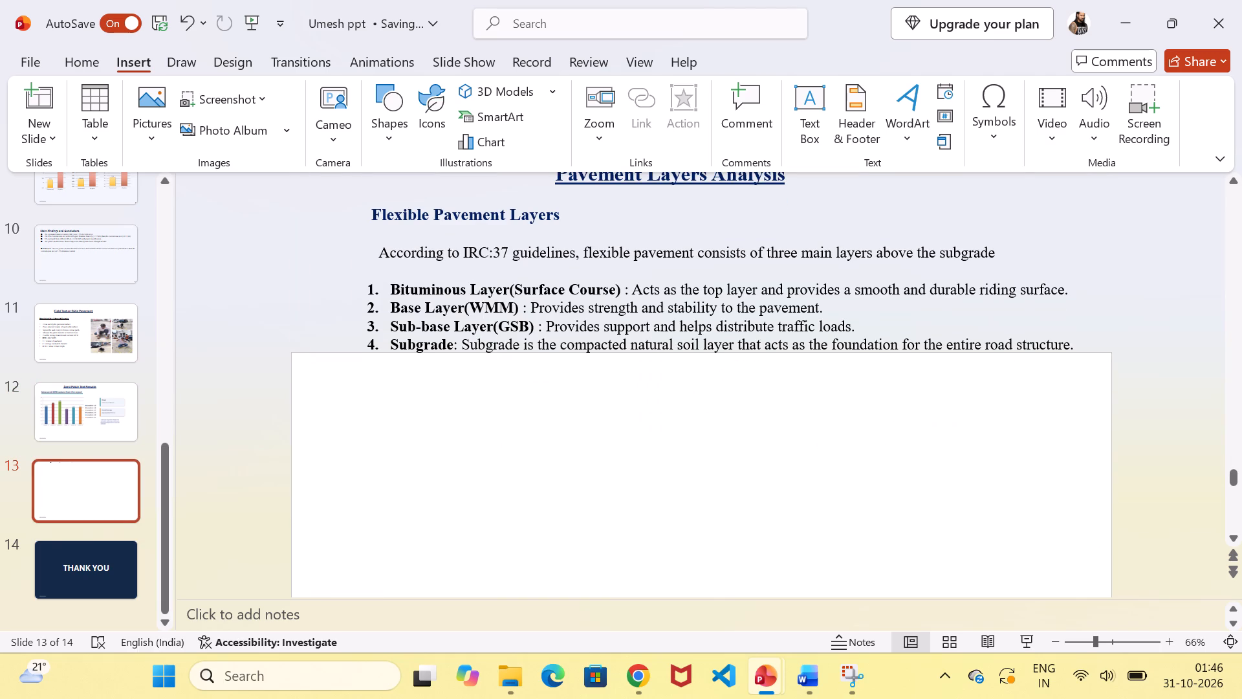
left_click(489, 445)
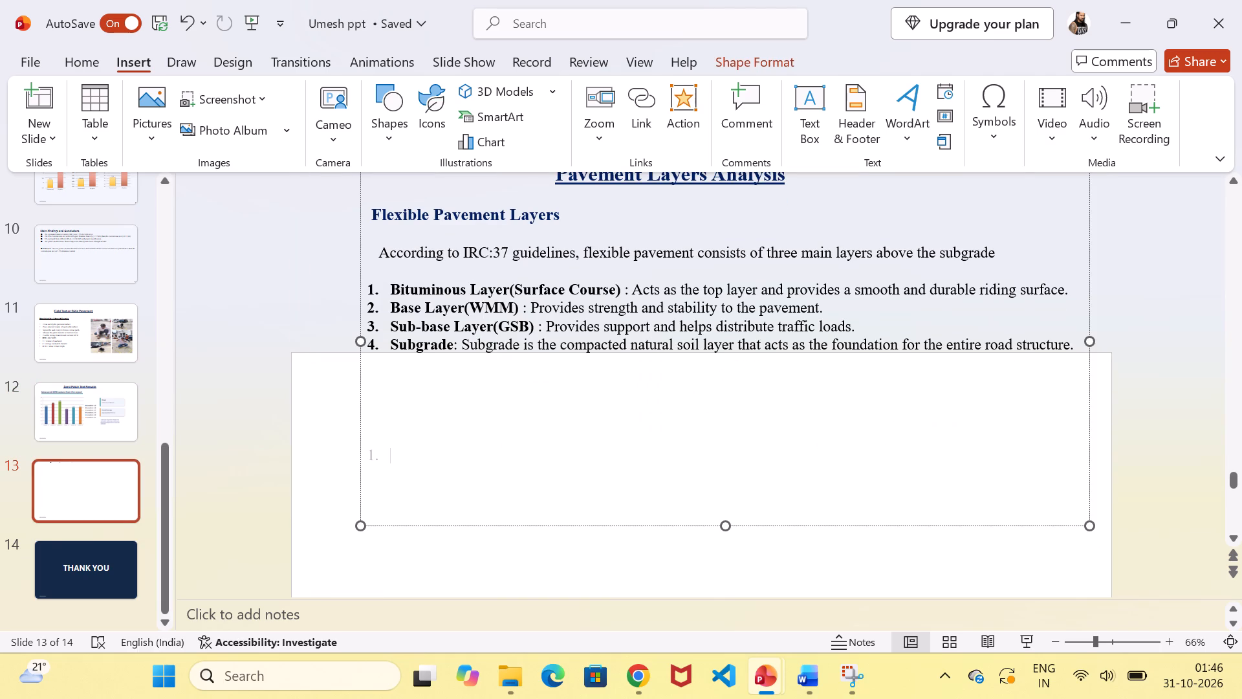
left_click(612, 260)
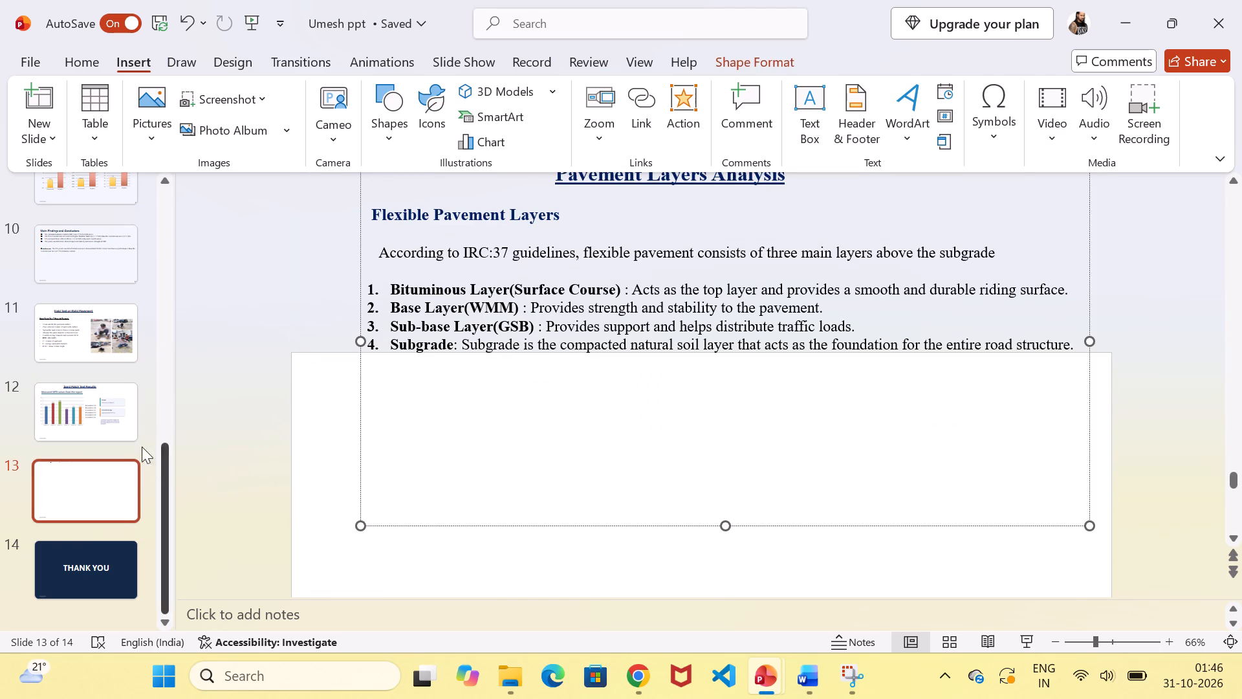
left_click(111, 495)
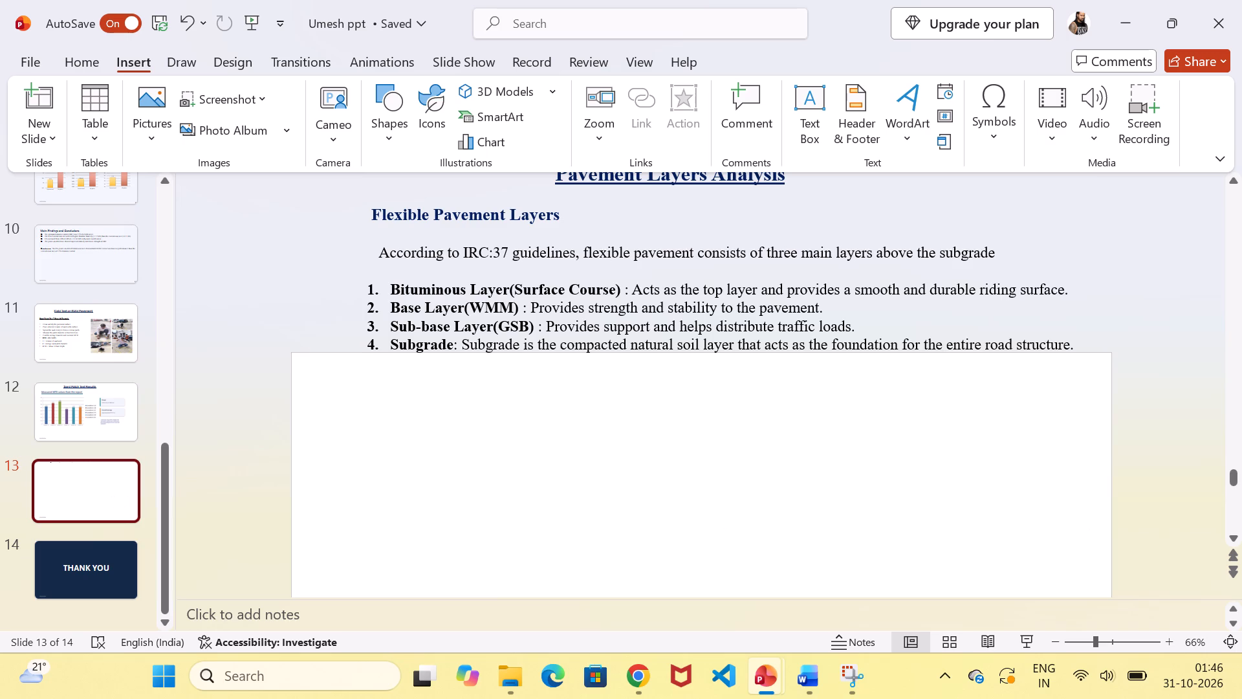
scroll(469, 353, "up", 2)
scroll(469, 353, "down", 1)
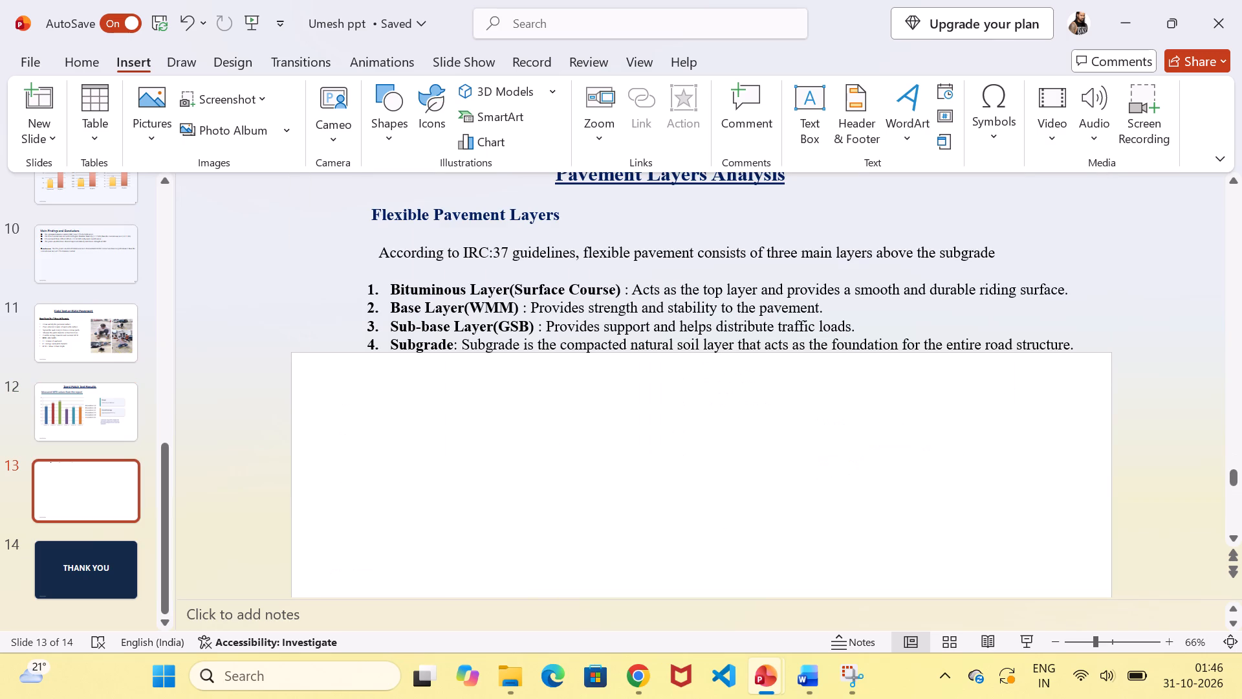
left_click(578, 210)
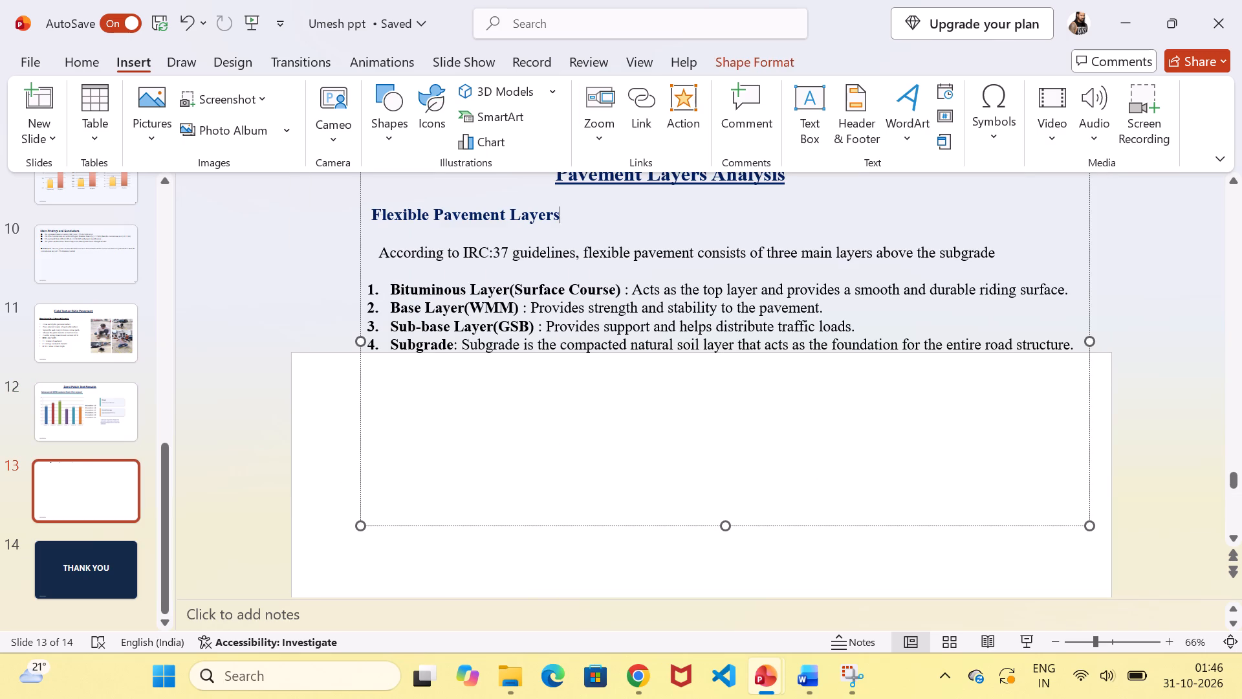
left_click_drag(356, 250, 355, 368)
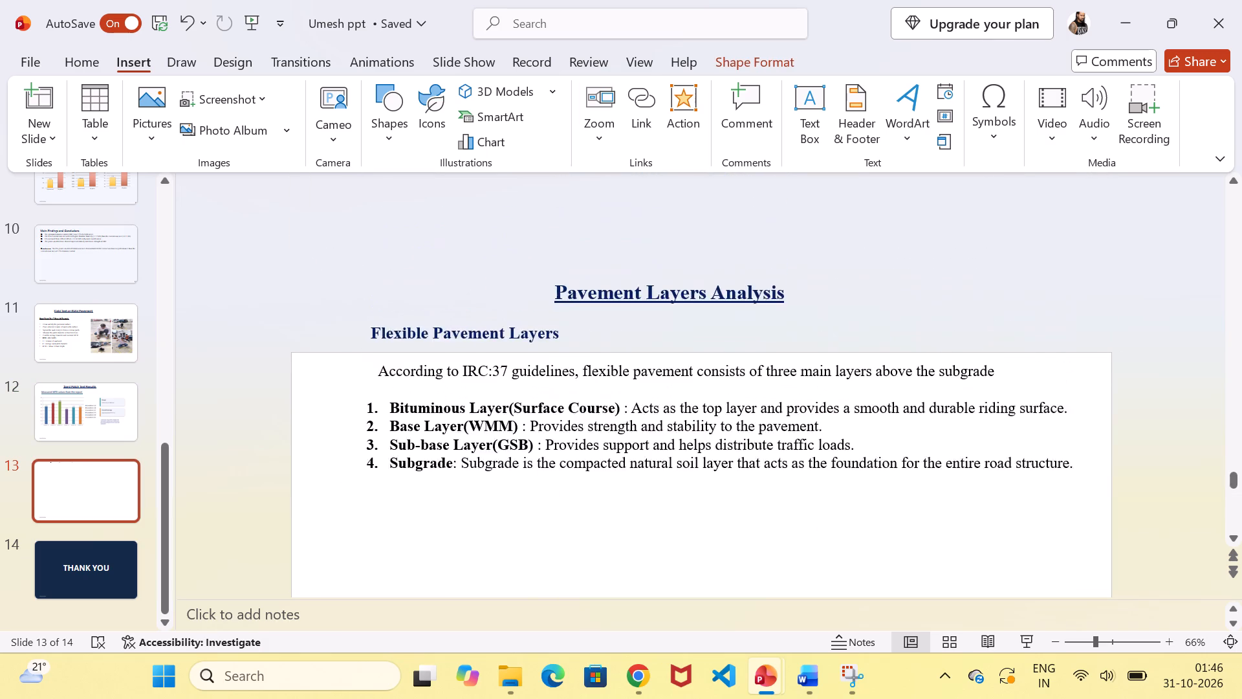
left_click_drag(355, 368, 340, 454)
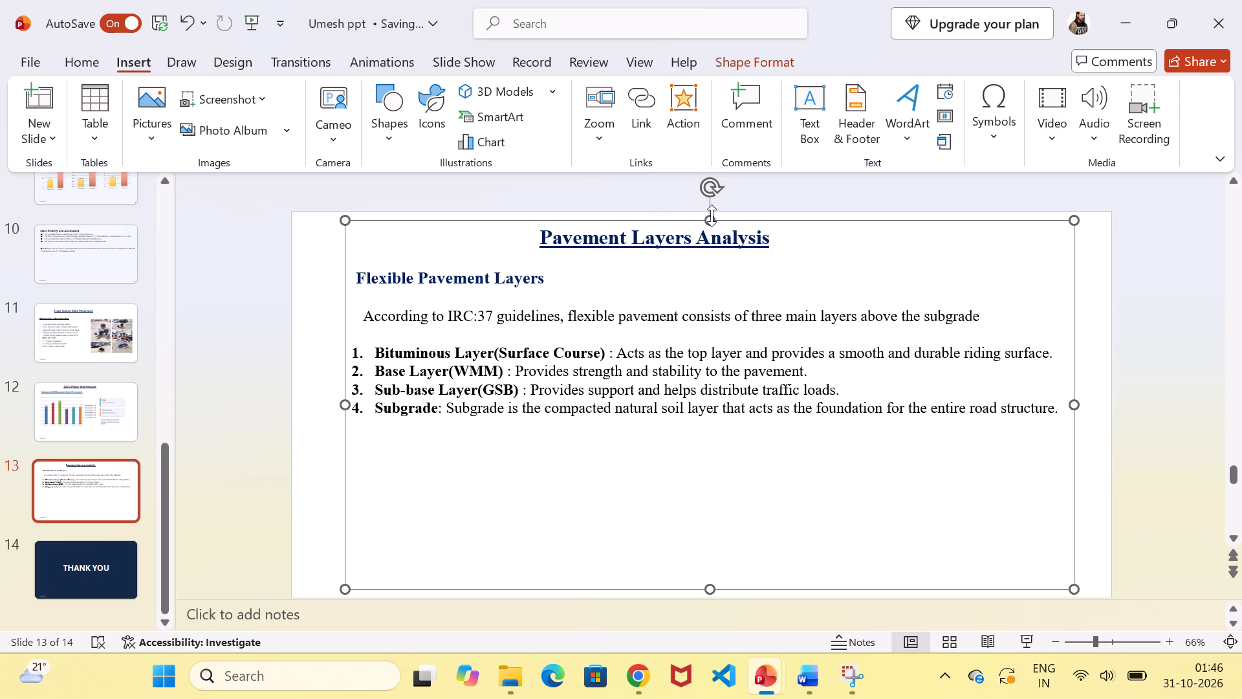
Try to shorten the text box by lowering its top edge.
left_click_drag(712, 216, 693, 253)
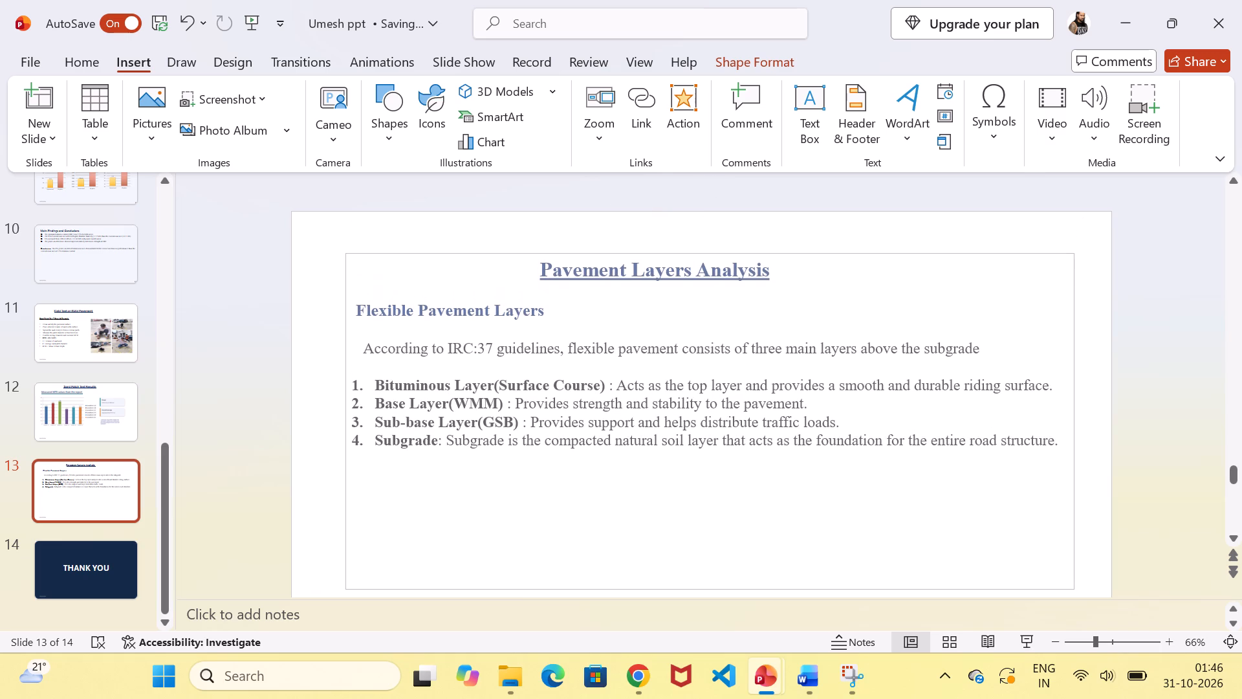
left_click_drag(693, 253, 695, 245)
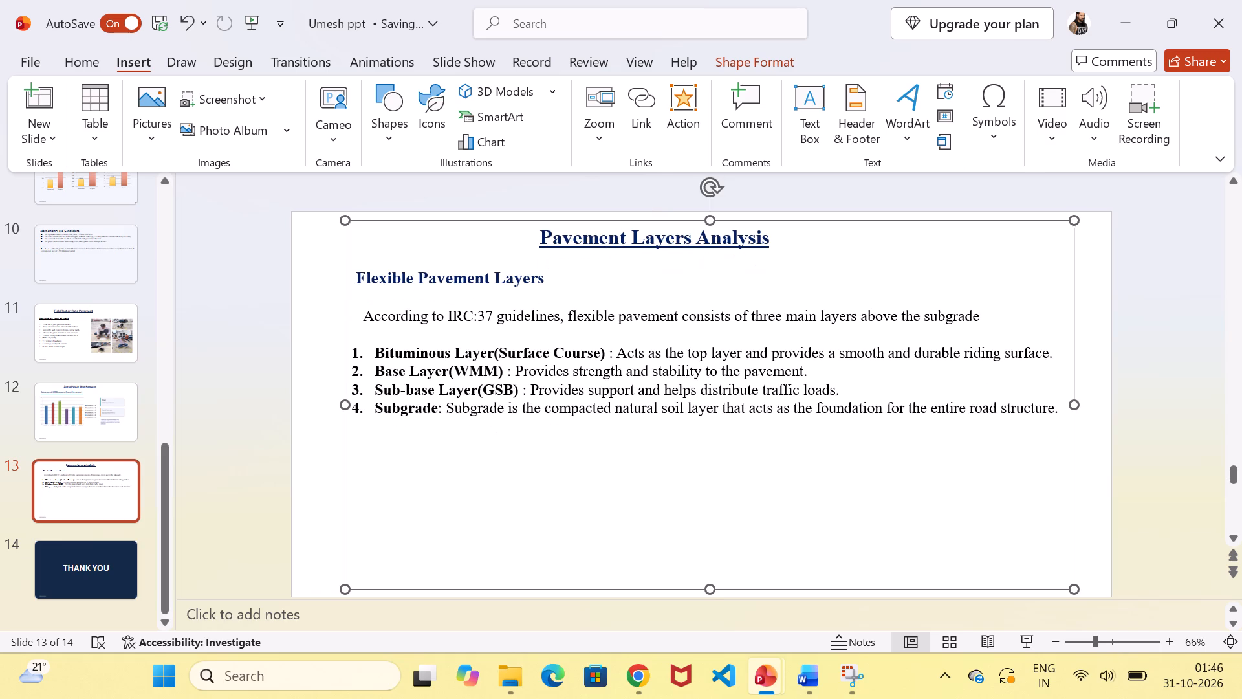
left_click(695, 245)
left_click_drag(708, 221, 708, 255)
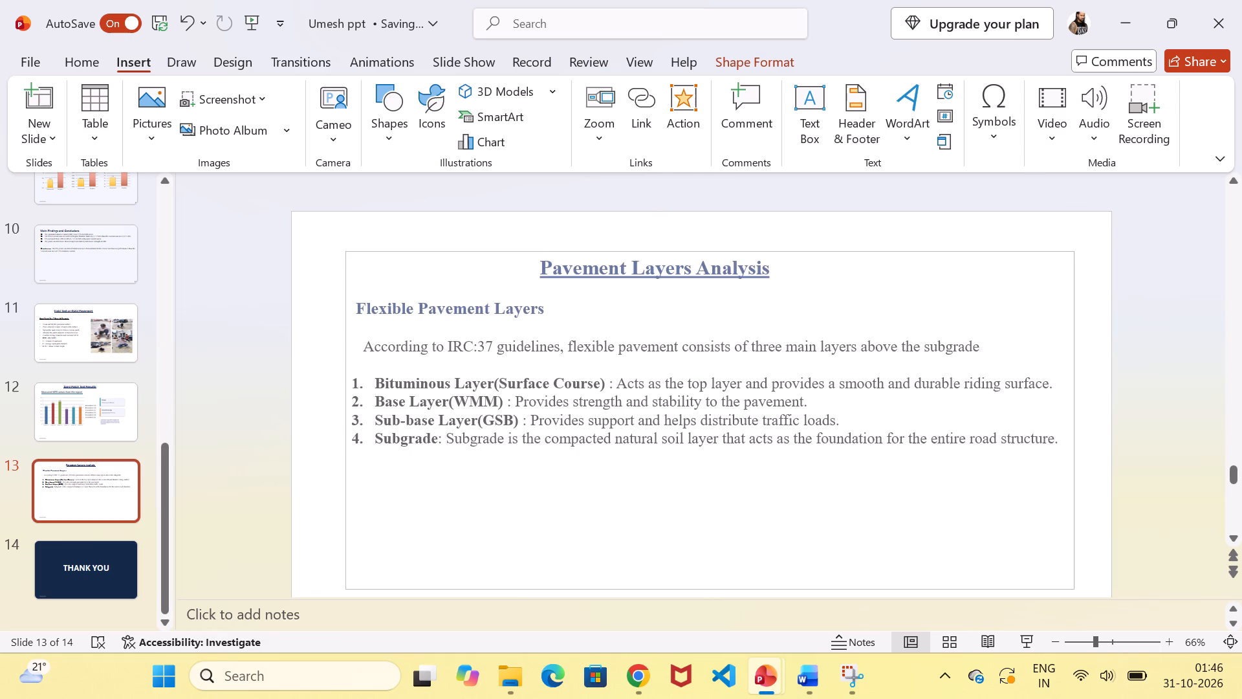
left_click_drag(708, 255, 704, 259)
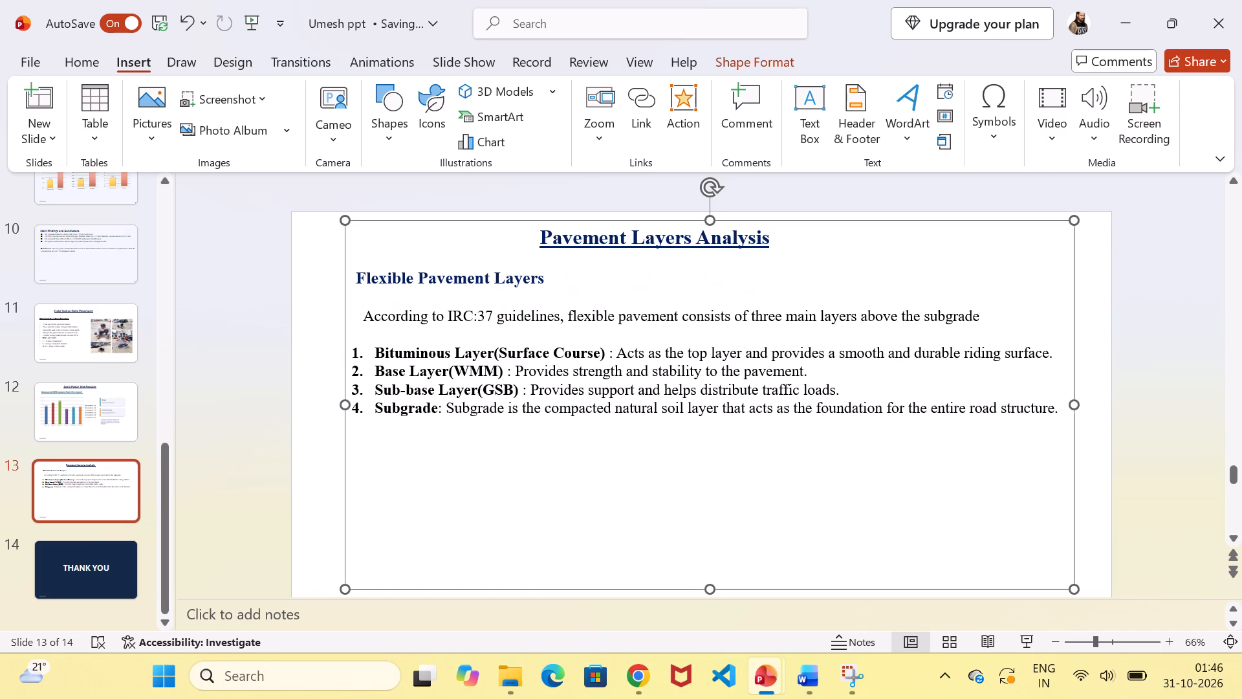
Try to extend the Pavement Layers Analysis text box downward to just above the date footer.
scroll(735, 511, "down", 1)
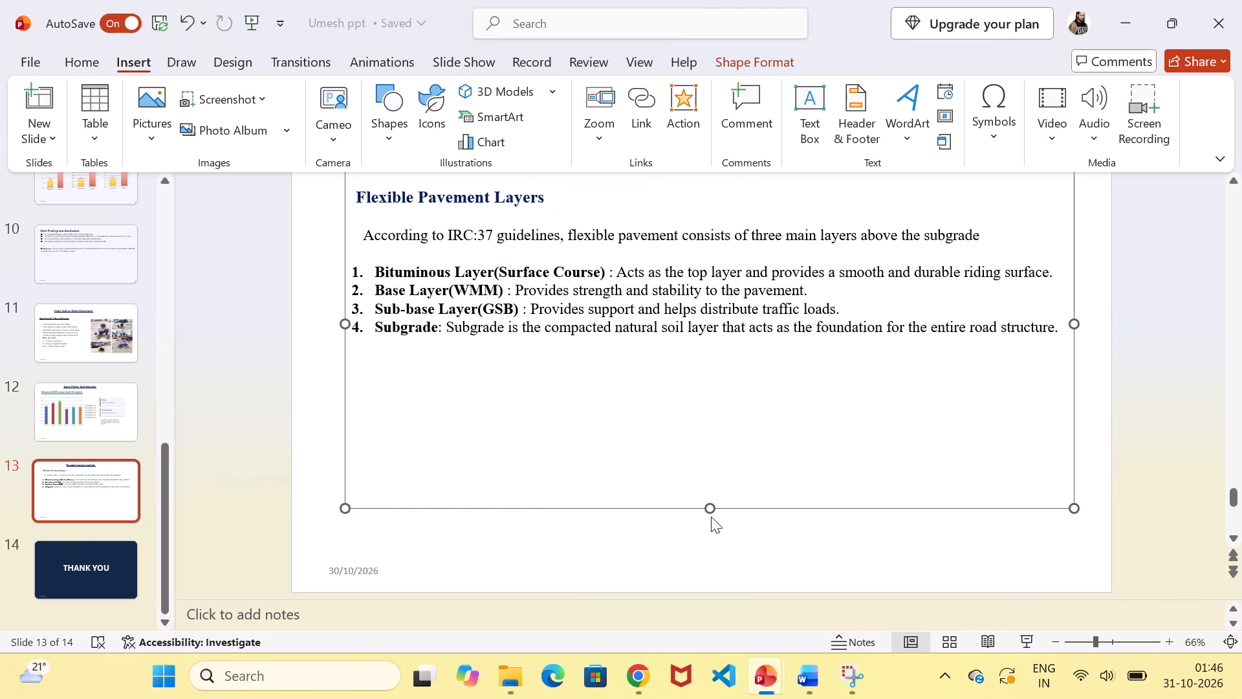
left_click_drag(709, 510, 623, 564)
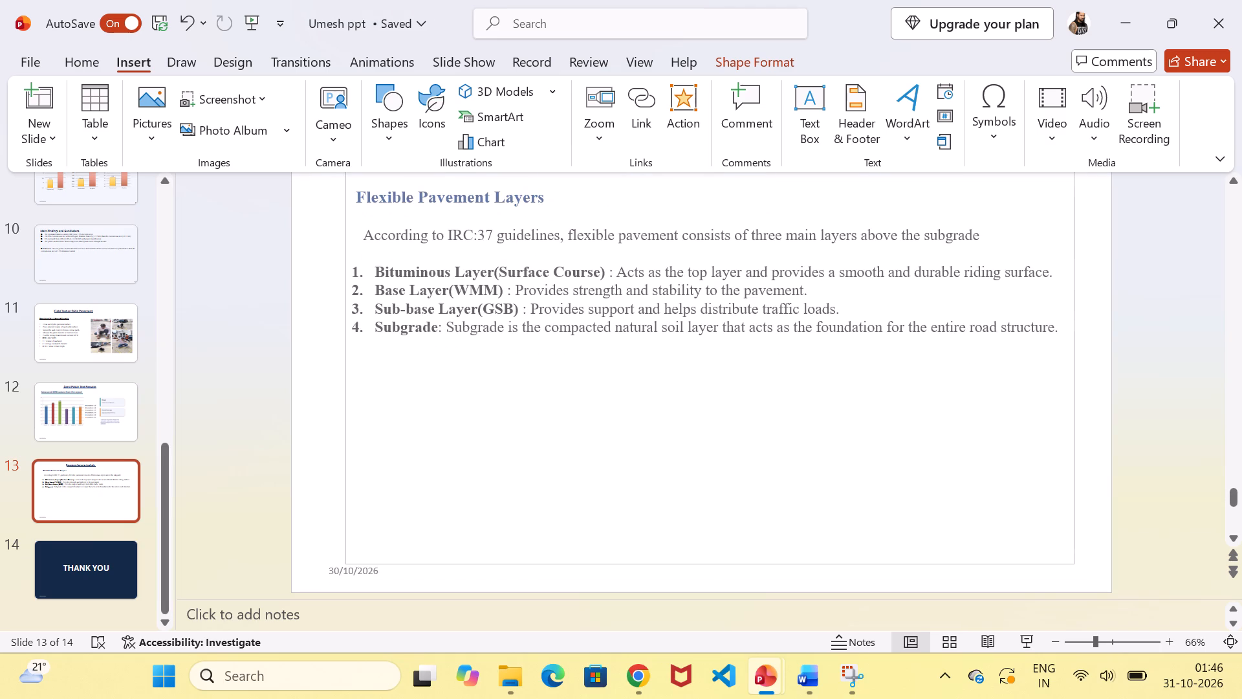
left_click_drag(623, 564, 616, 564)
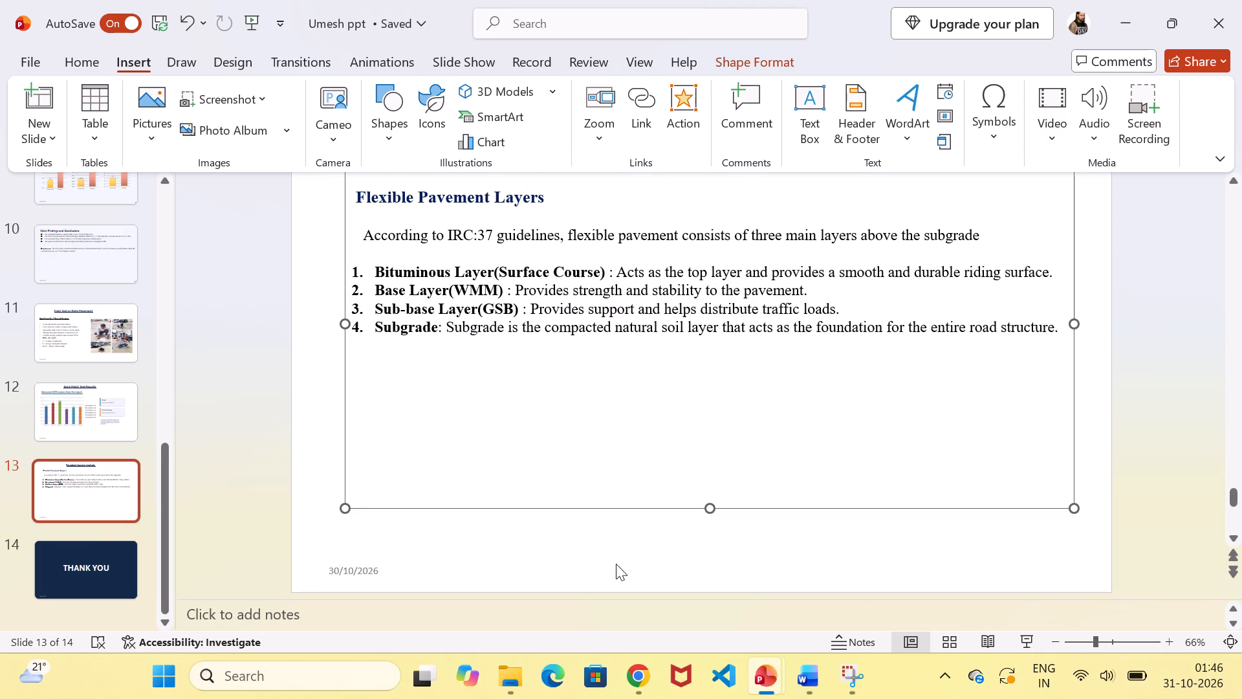
Widen the text box by moving its left edge outward to align with the slide's date footer.
left_click_drag(340, 324, 323, 324)
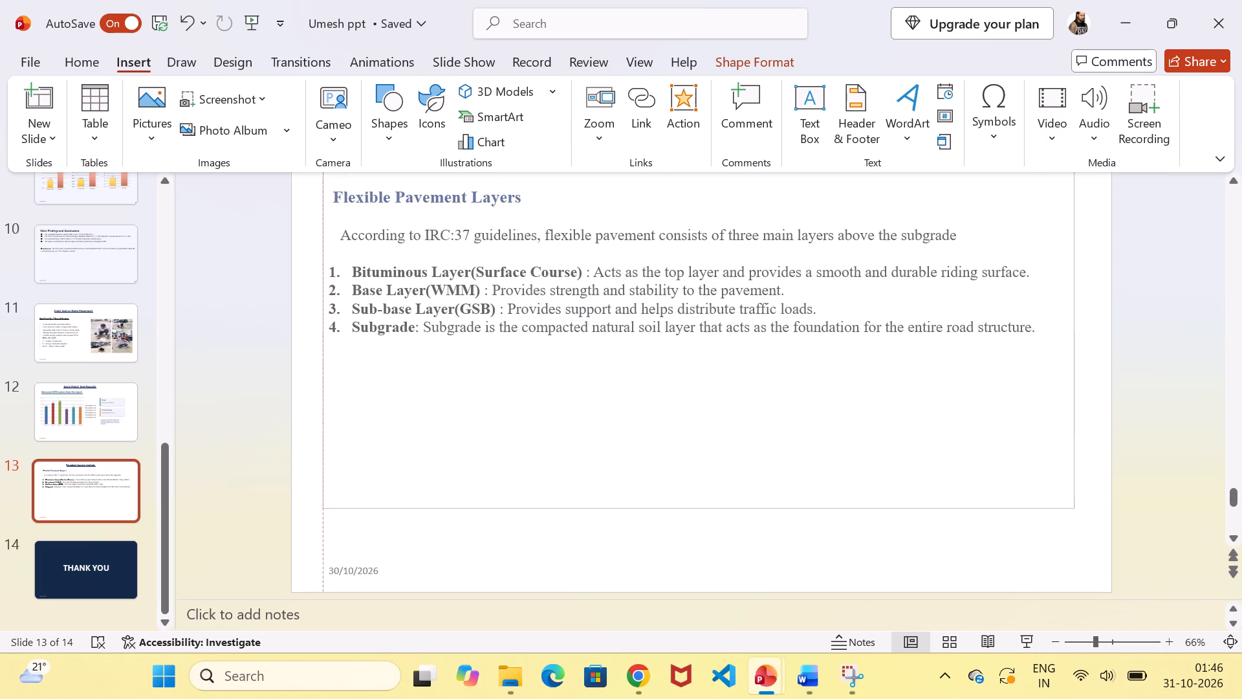
left_click_drag(323, 324, 320, 326)
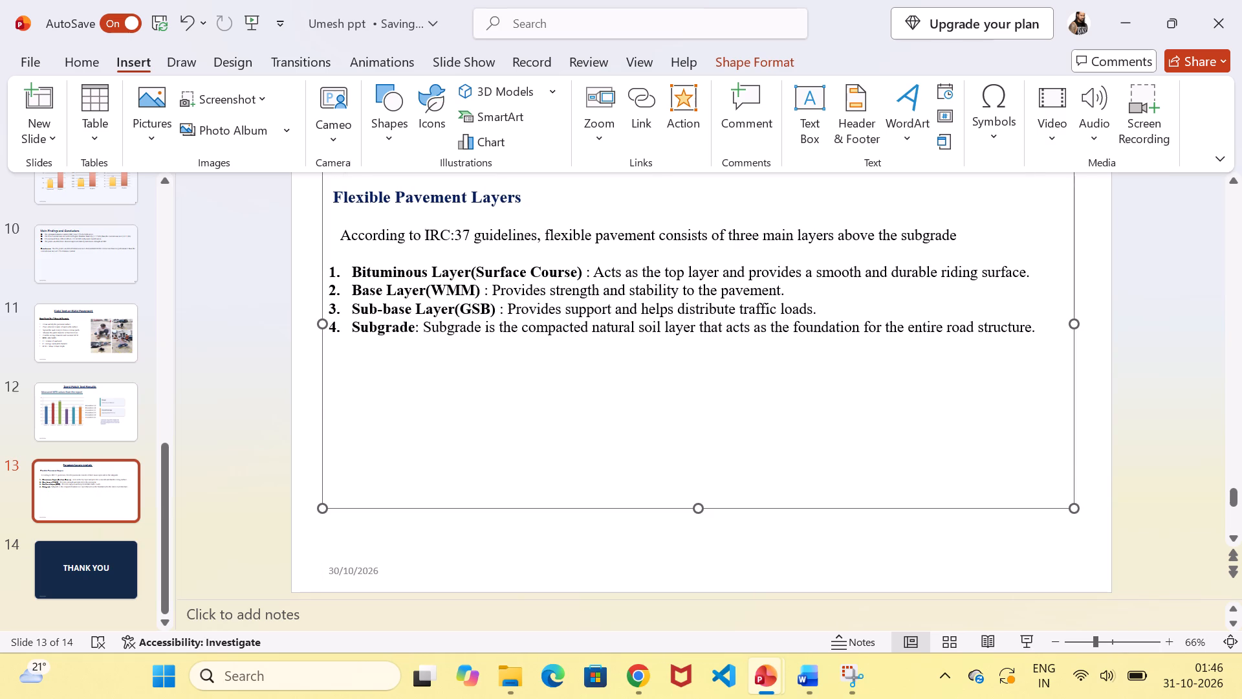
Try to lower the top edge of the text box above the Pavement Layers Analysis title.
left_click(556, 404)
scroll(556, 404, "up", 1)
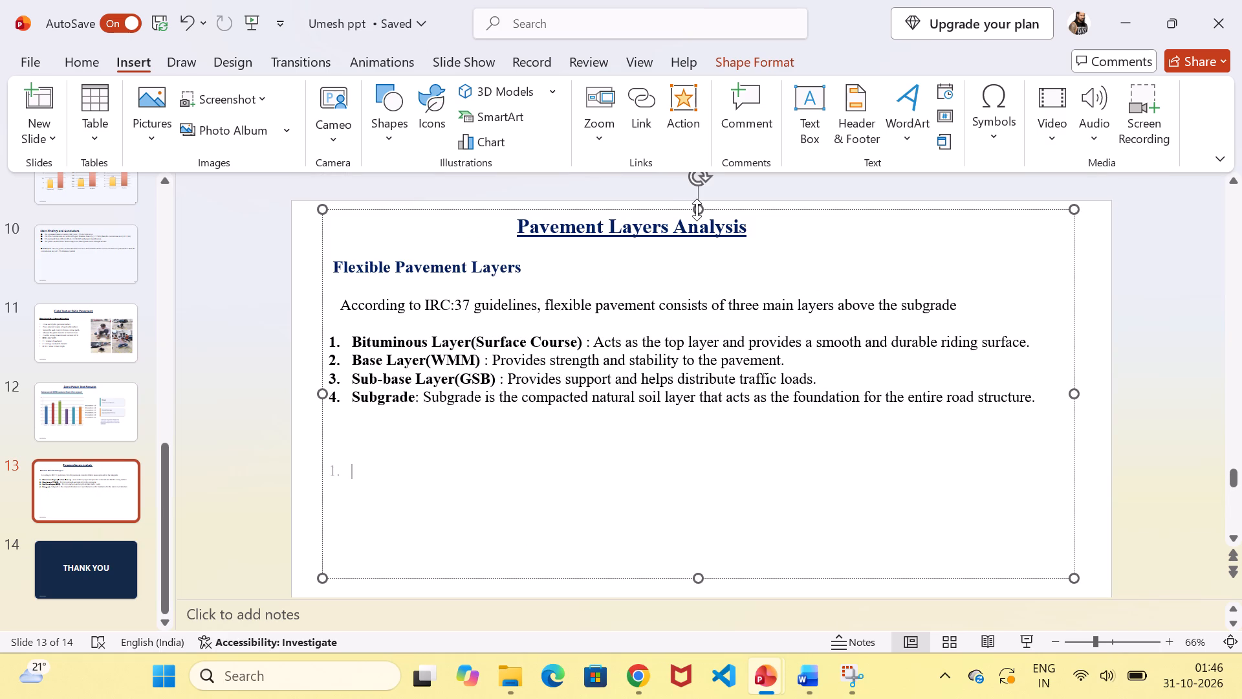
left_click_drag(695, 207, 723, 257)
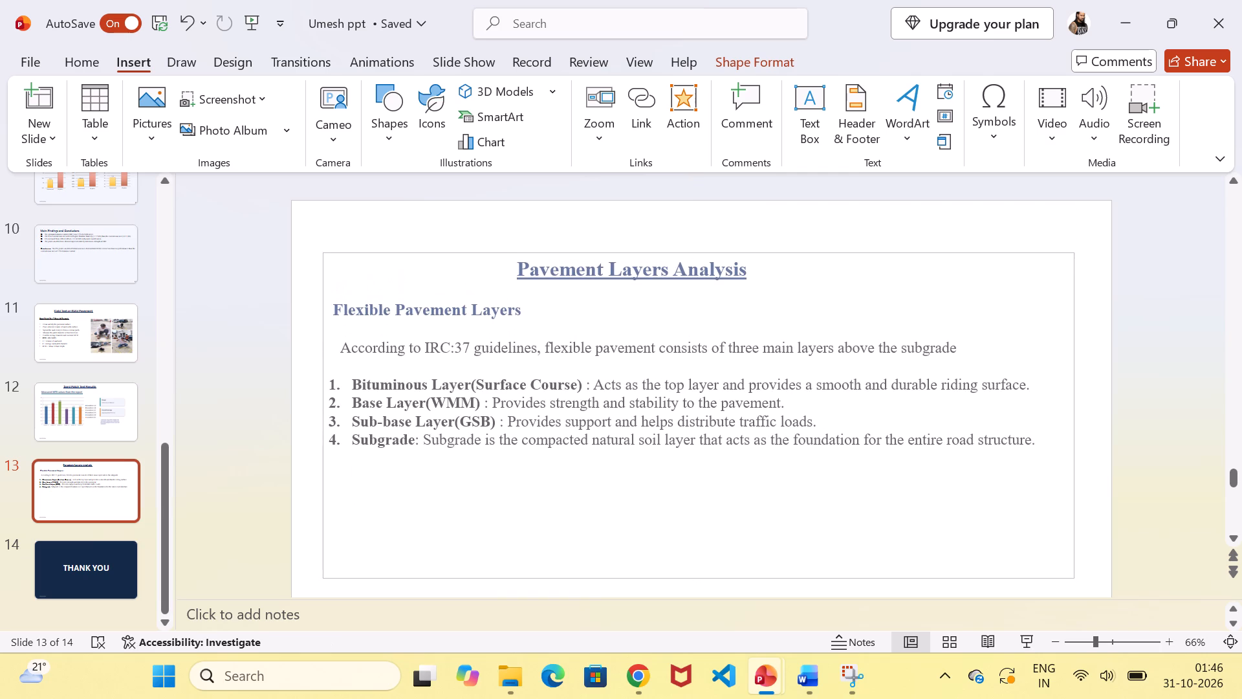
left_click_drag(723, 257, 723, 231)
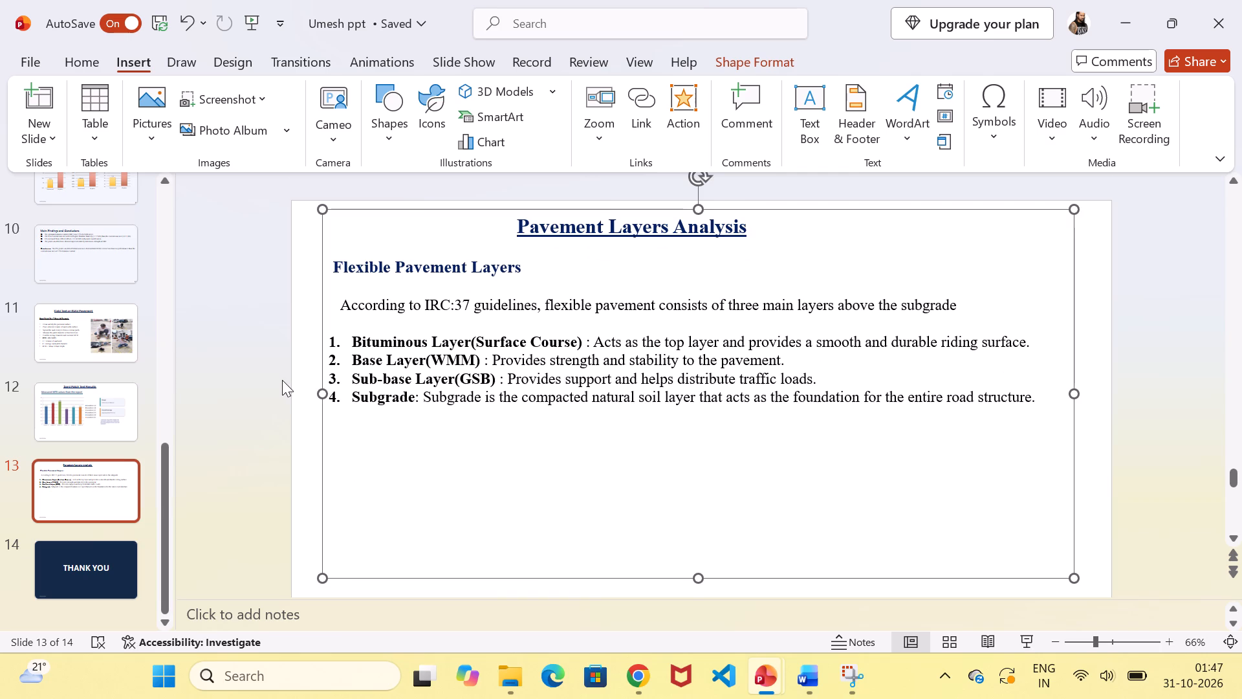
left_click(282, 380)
Insert two blank lines above the Pavement Layers Analysis title on slide 13.
scroll(597, 274, "up", 1)
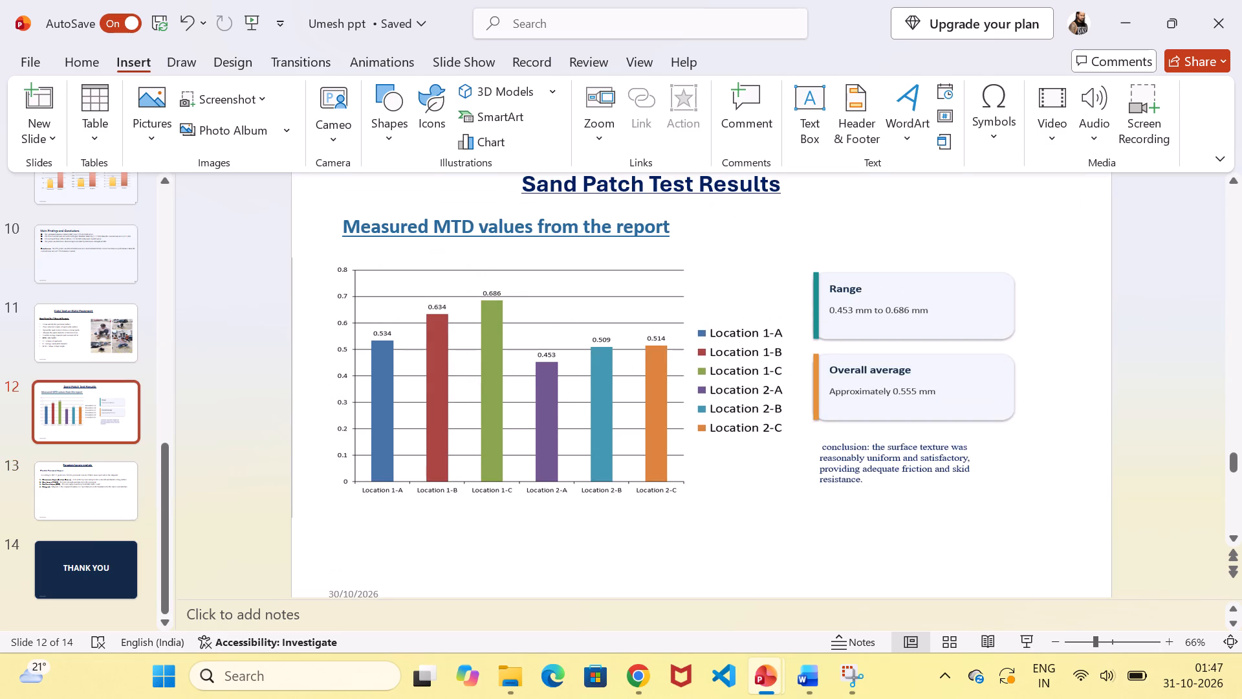
left_click(127, 466)
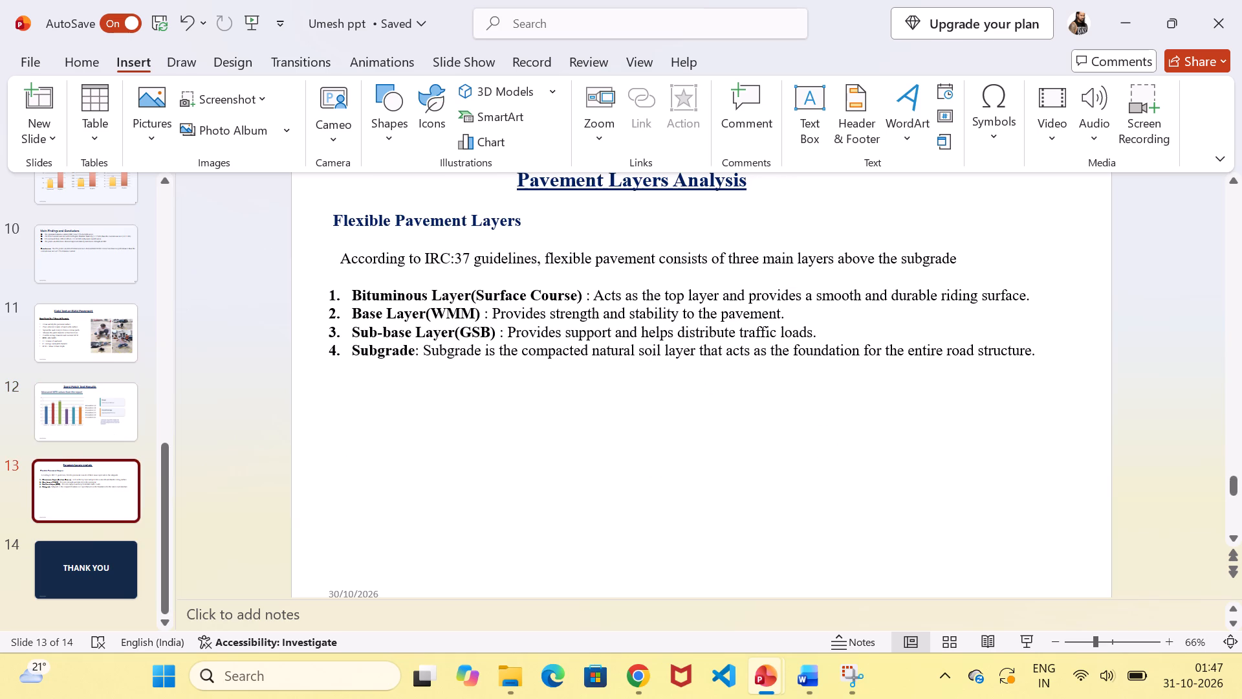
left_click(491, 187)
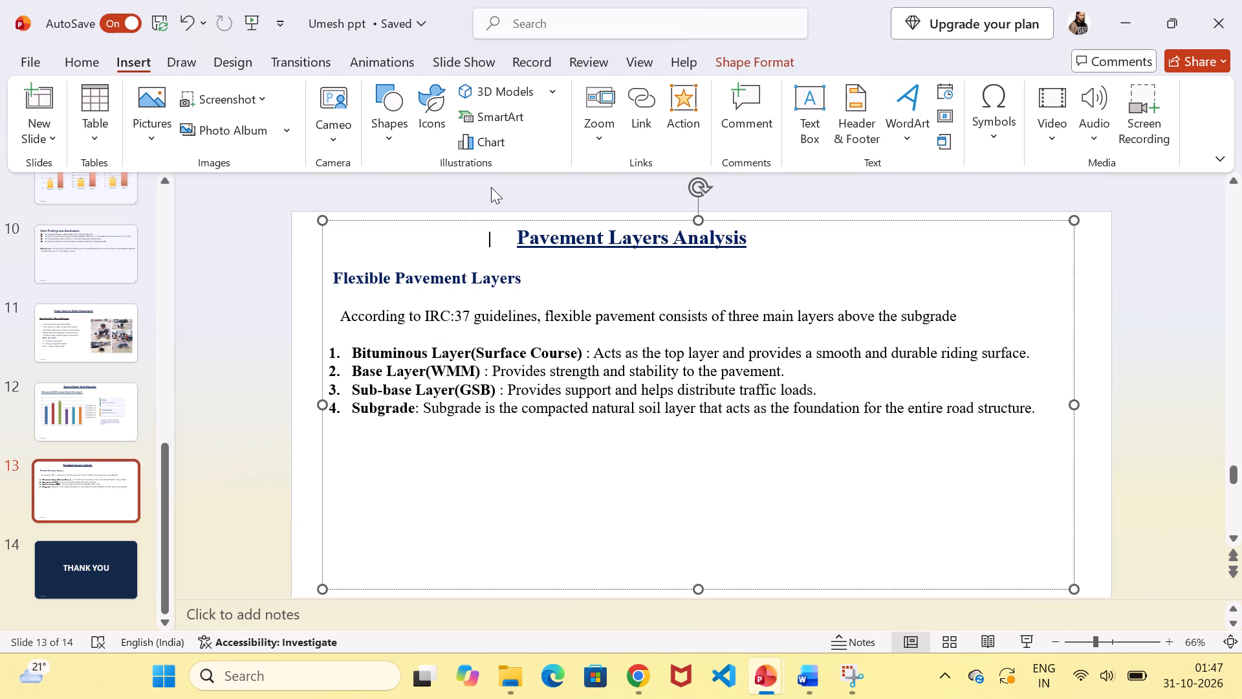
key("Return")
key("Return")
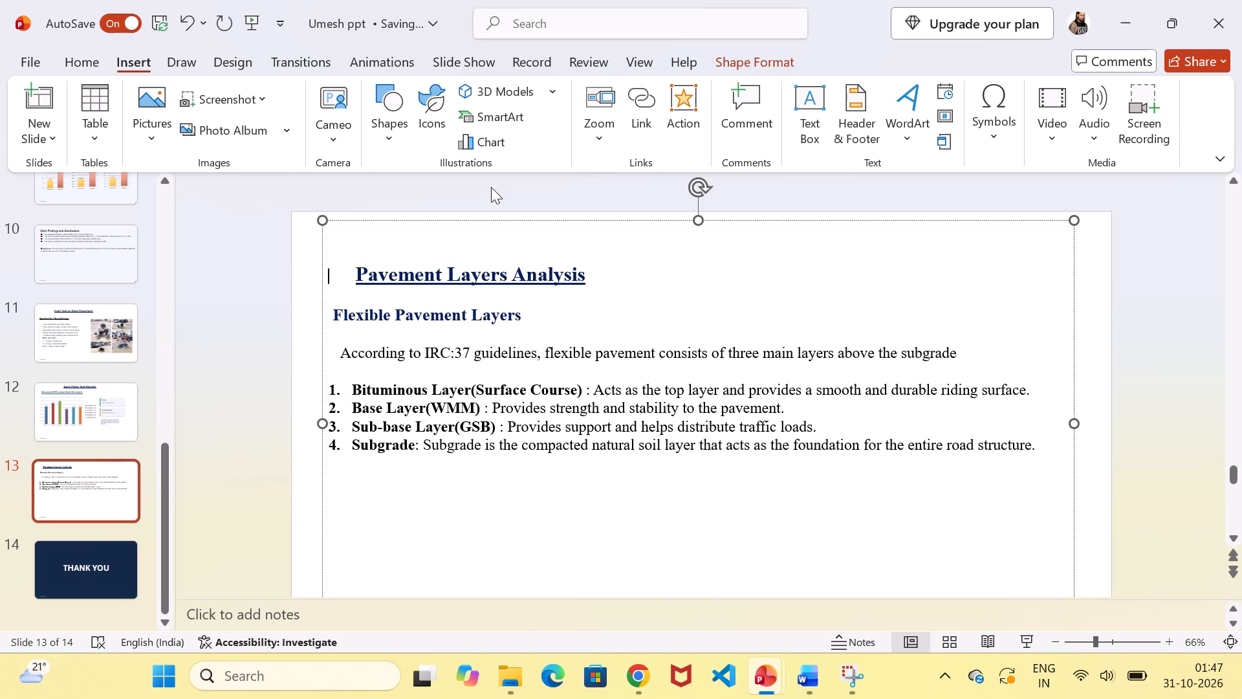
key("Return")
key("BackSpace")
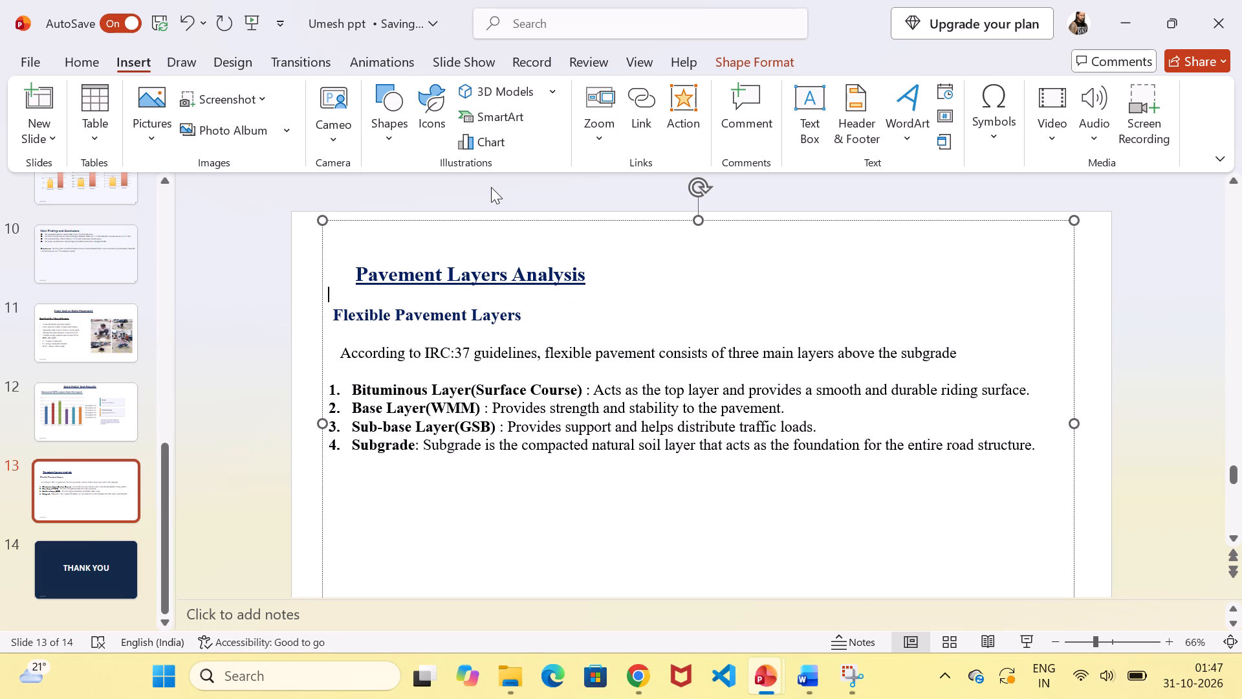
Indent the Pavement Layers Analysis title with leading spaces until it sits near the centre of the slide.
key("space")
key("space")
key("space")
key("space")
key("space")
key("space")
key("space")
key("space")
key("space")
key("space")
key("space")
key("space")
key("space")
key("space")
key("space")
key("space")
key("space")
key("space")
key("space")
key("space")
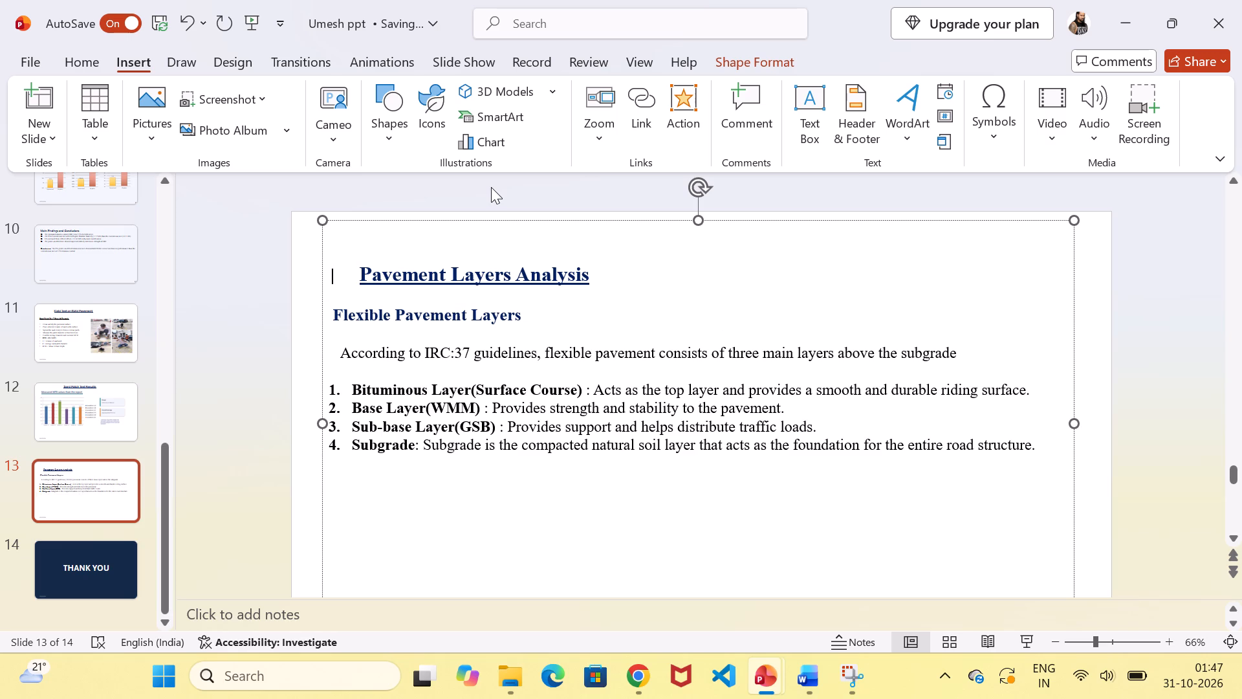
key("space")
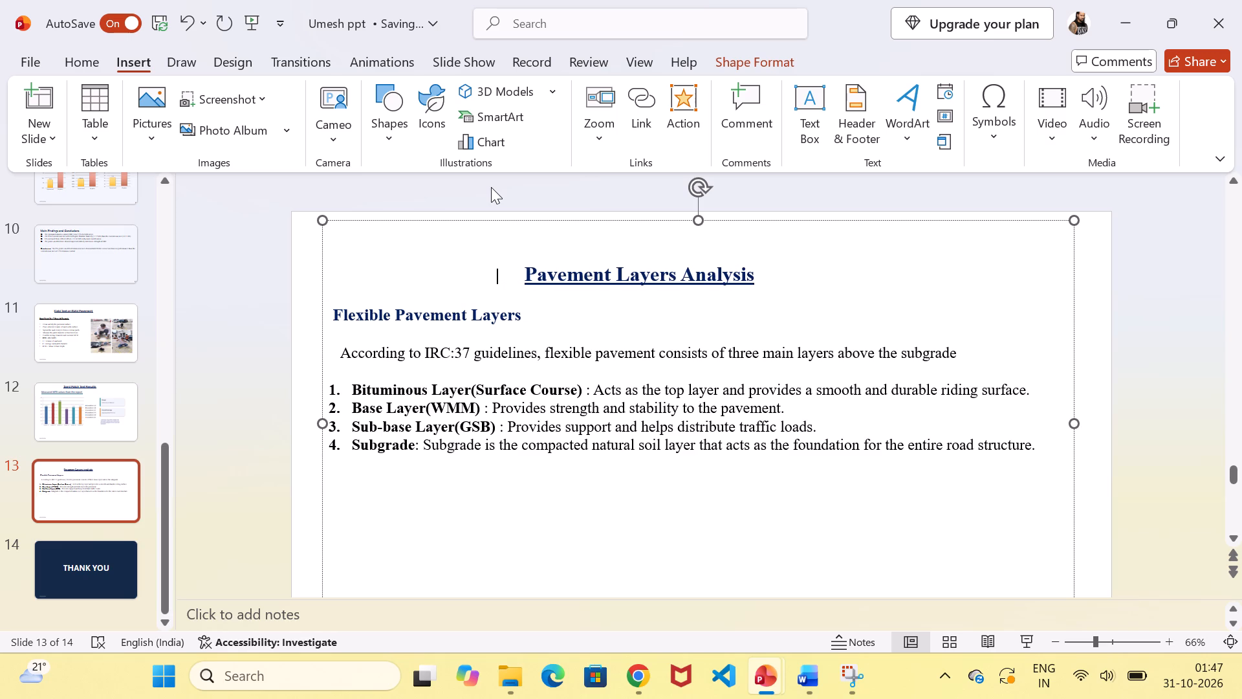
key("space")
key("space")
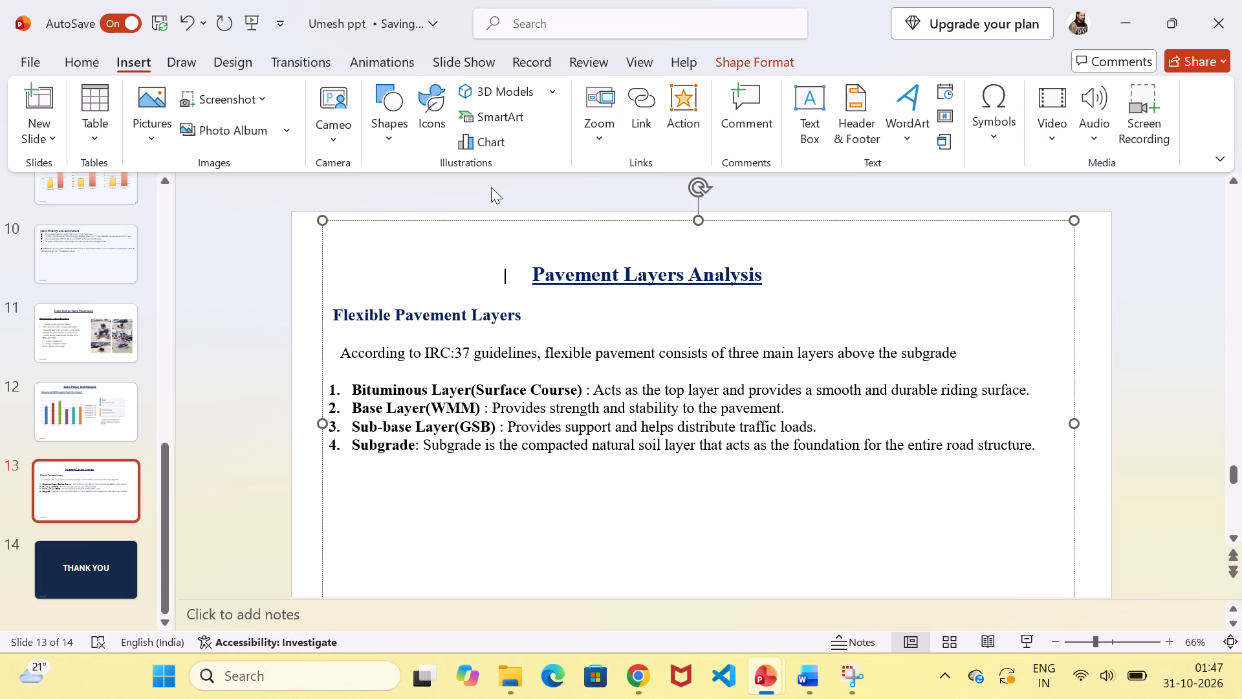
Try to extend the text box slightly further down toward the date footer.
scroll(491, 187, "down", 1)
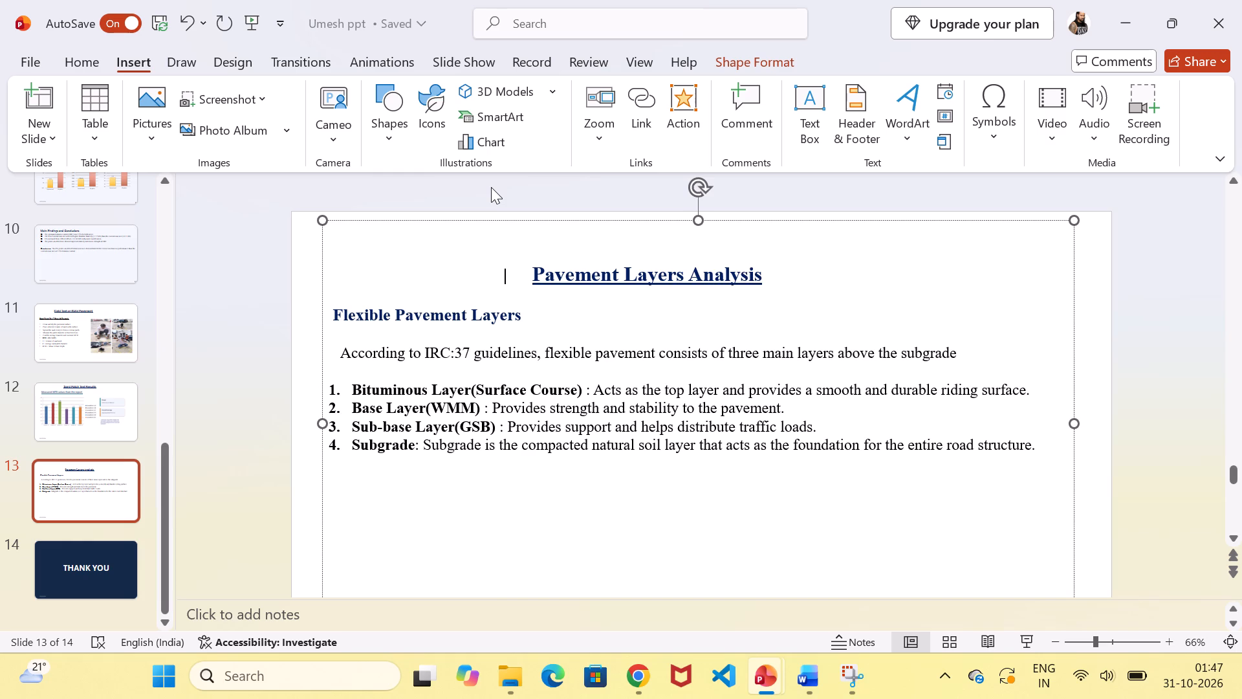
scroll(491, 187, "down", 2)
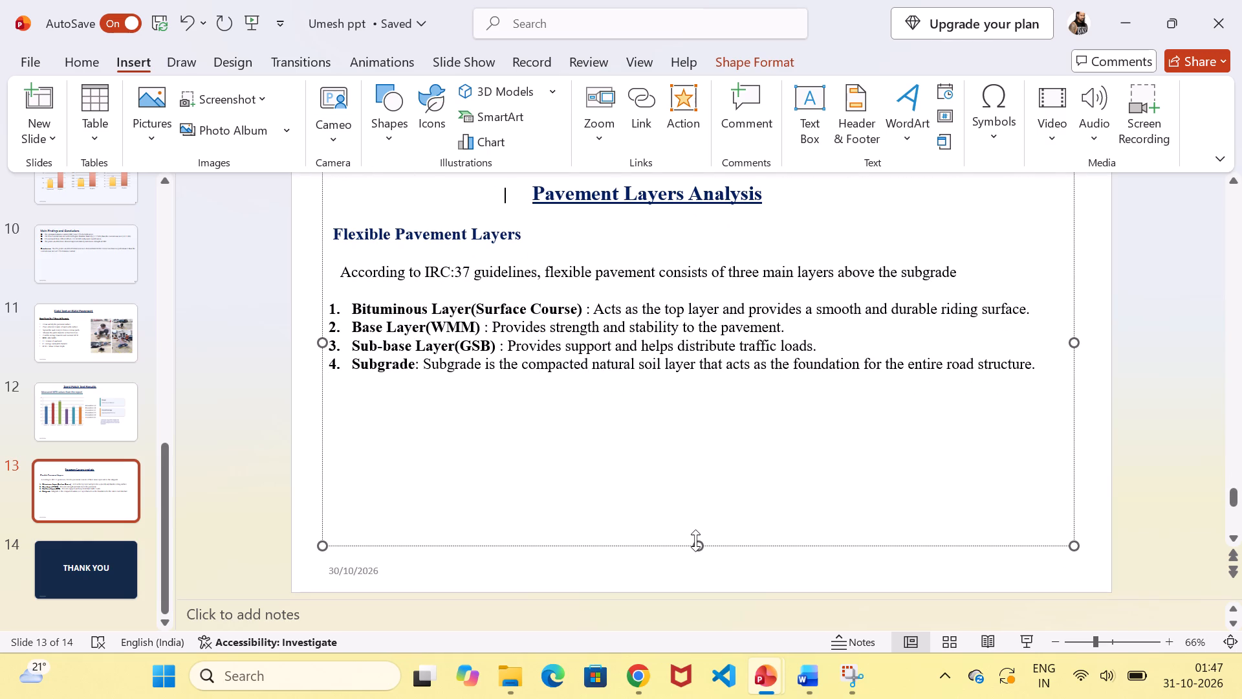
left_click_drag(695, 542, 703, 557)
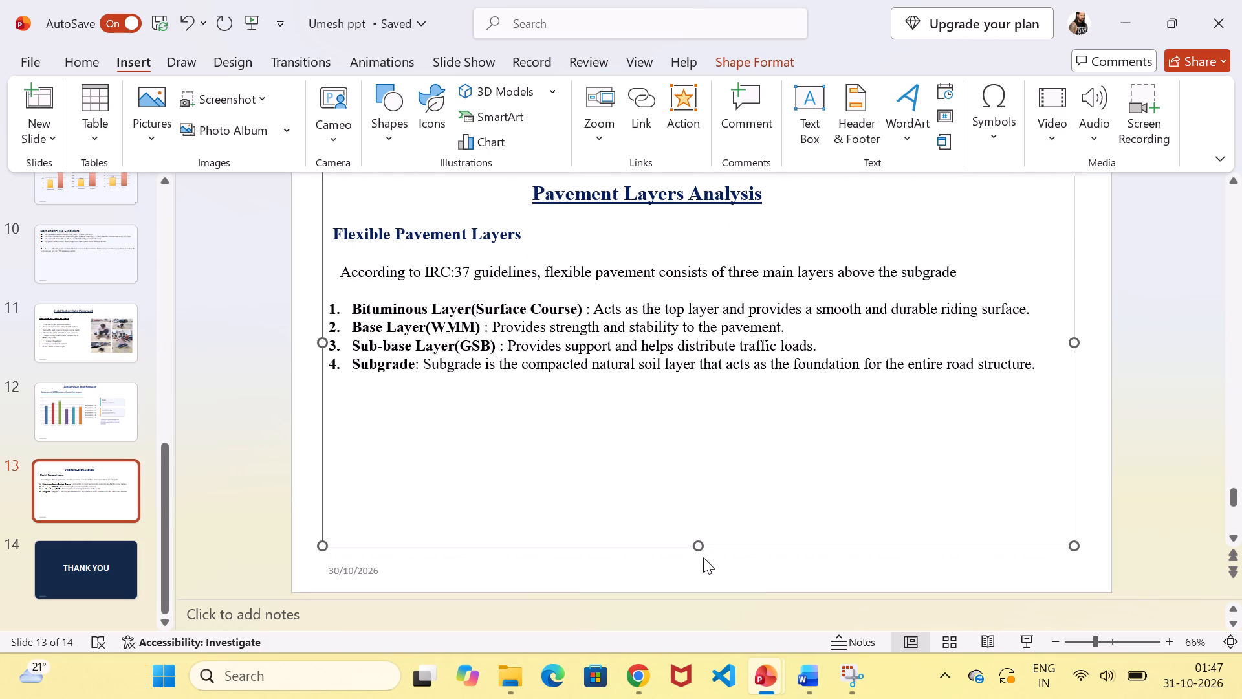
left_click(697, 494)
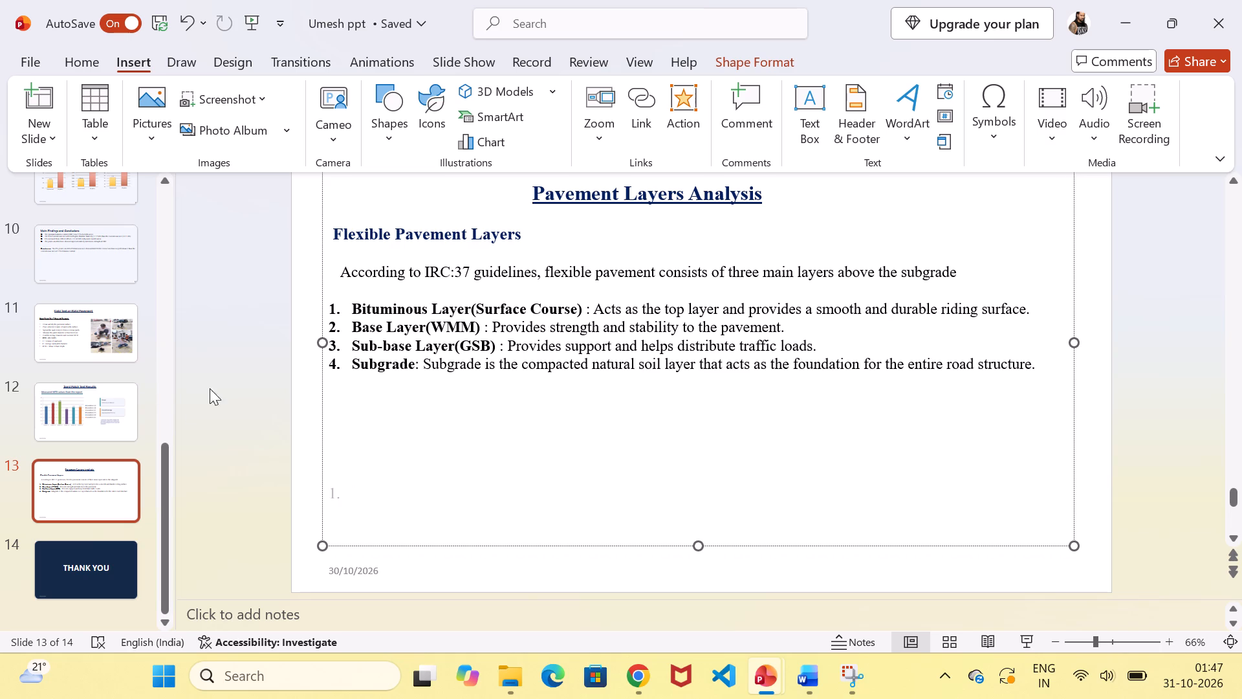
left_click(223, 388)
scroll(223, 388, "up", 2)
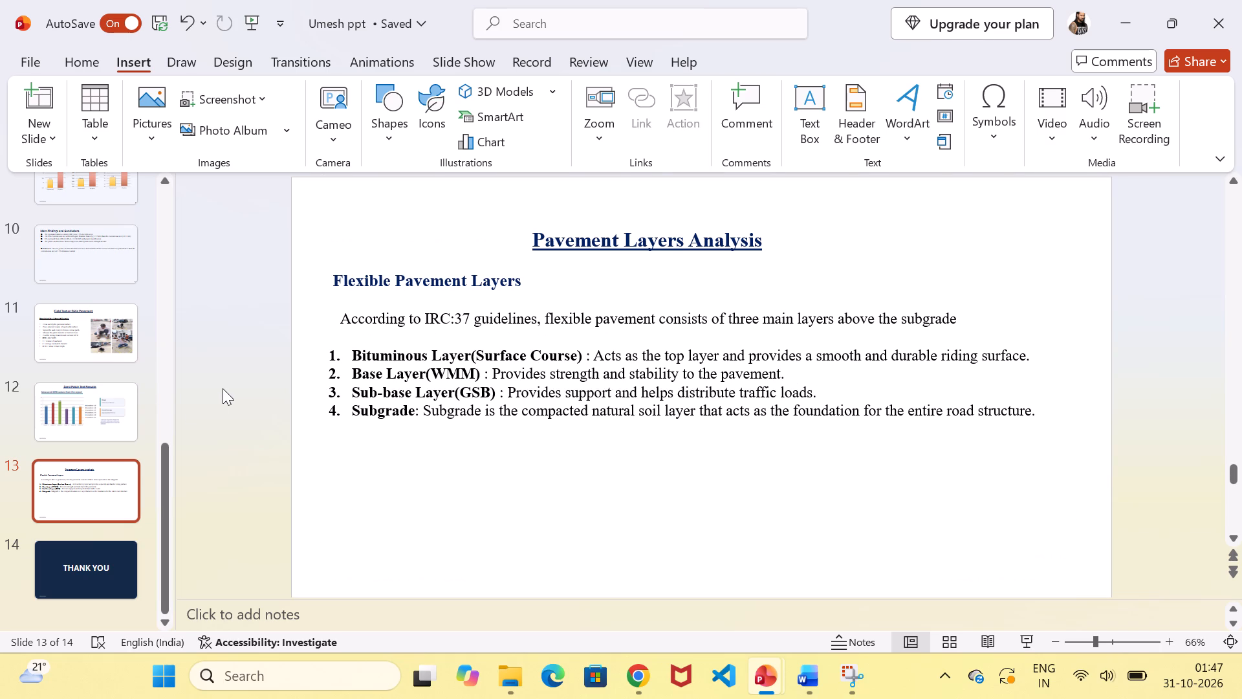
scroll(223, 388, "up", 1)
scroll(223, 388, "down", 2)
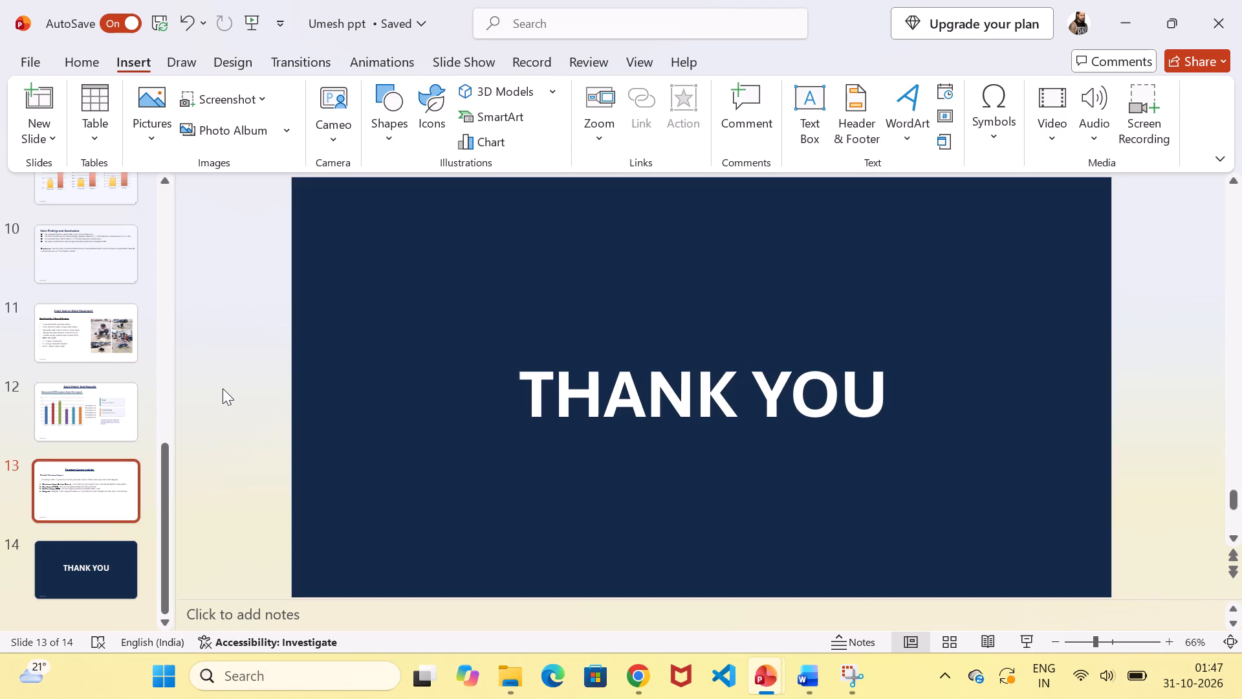
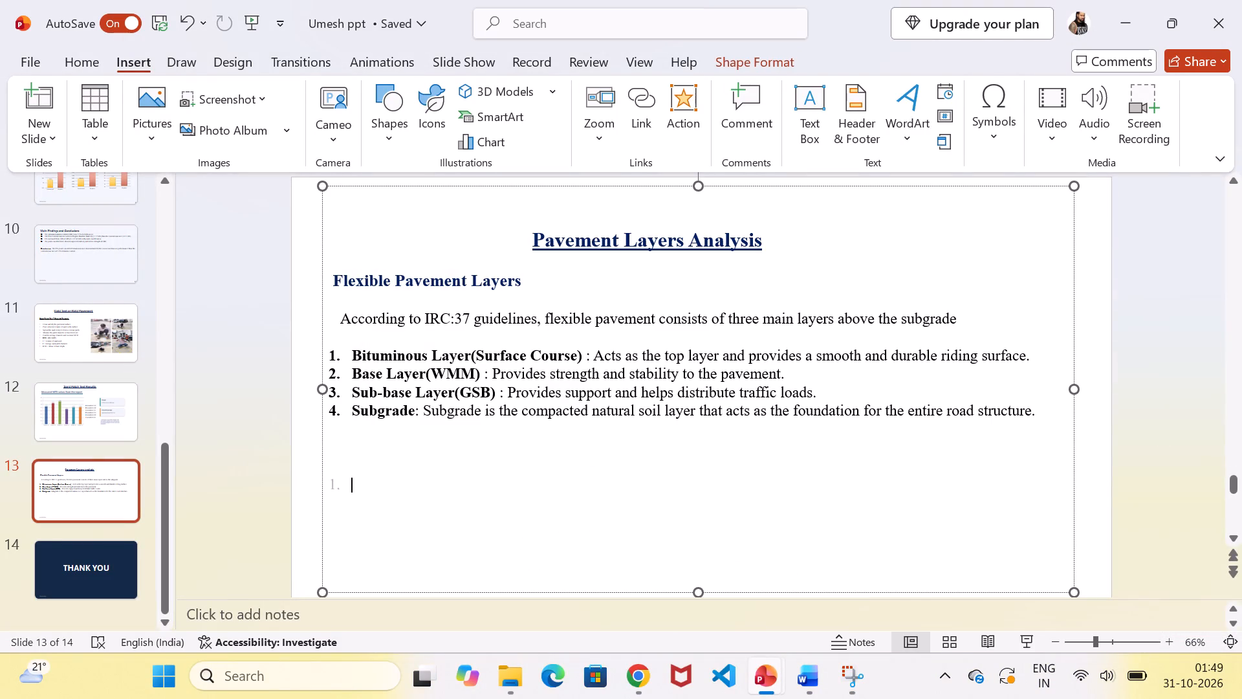
Paste the copied pavement thickness versus traffic chart picture onto slide 13 and place it below the numbered layer list.
key("ctrl+v")
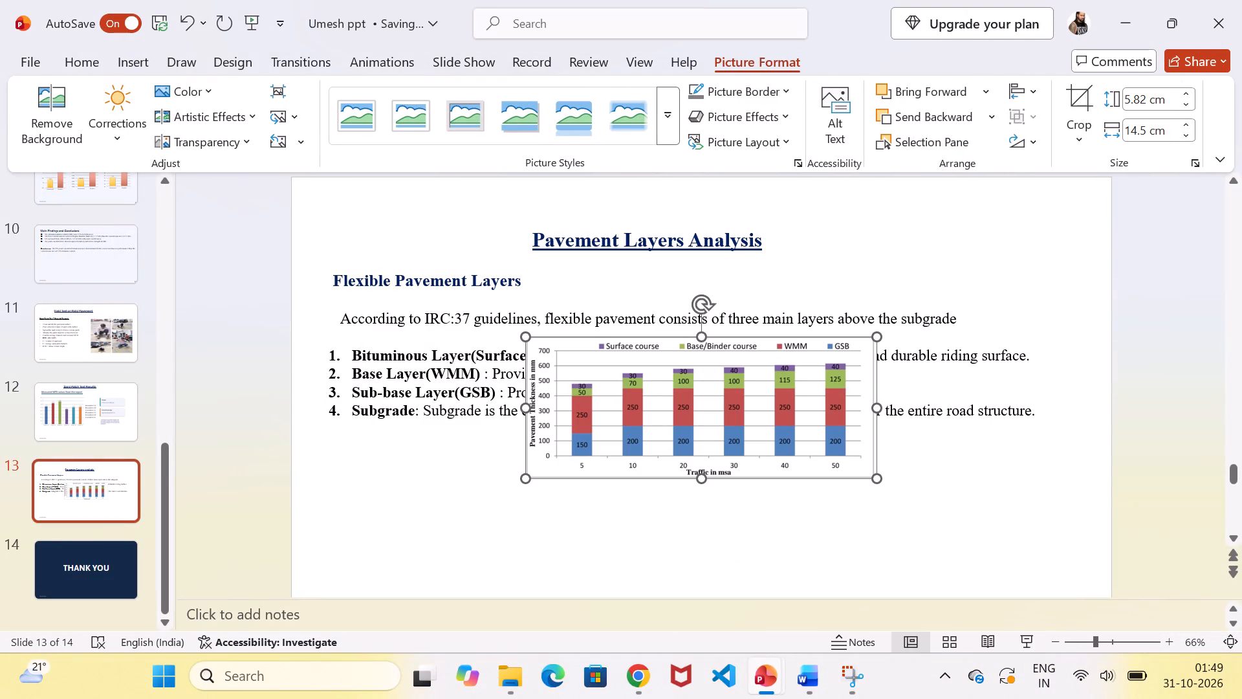
scroll(624, 465, "up", 1)
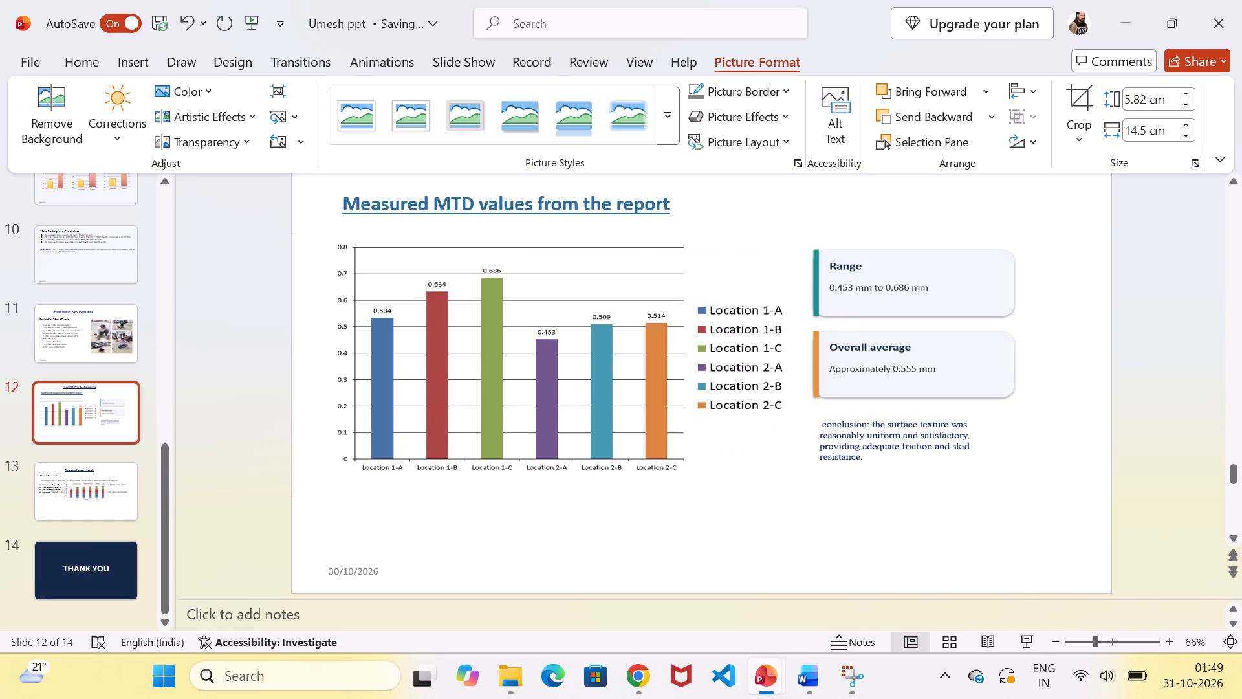
left_click(111, 483)
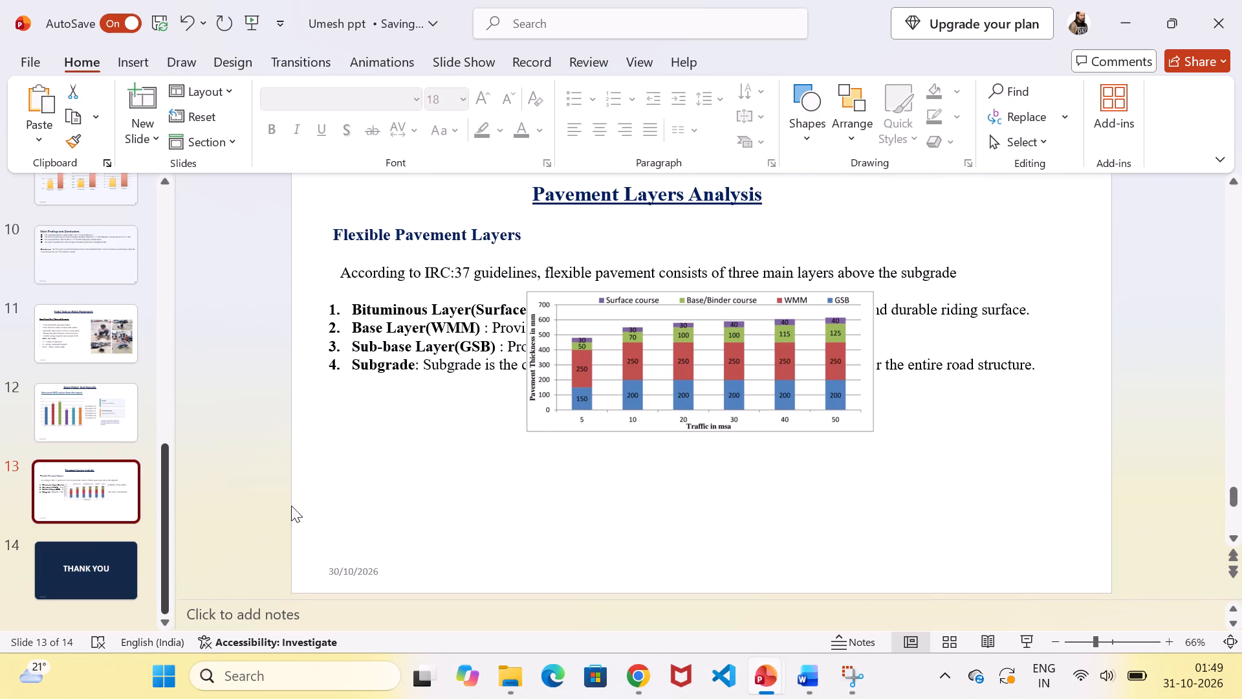
left_click_drag(715, 391, 545, 499)
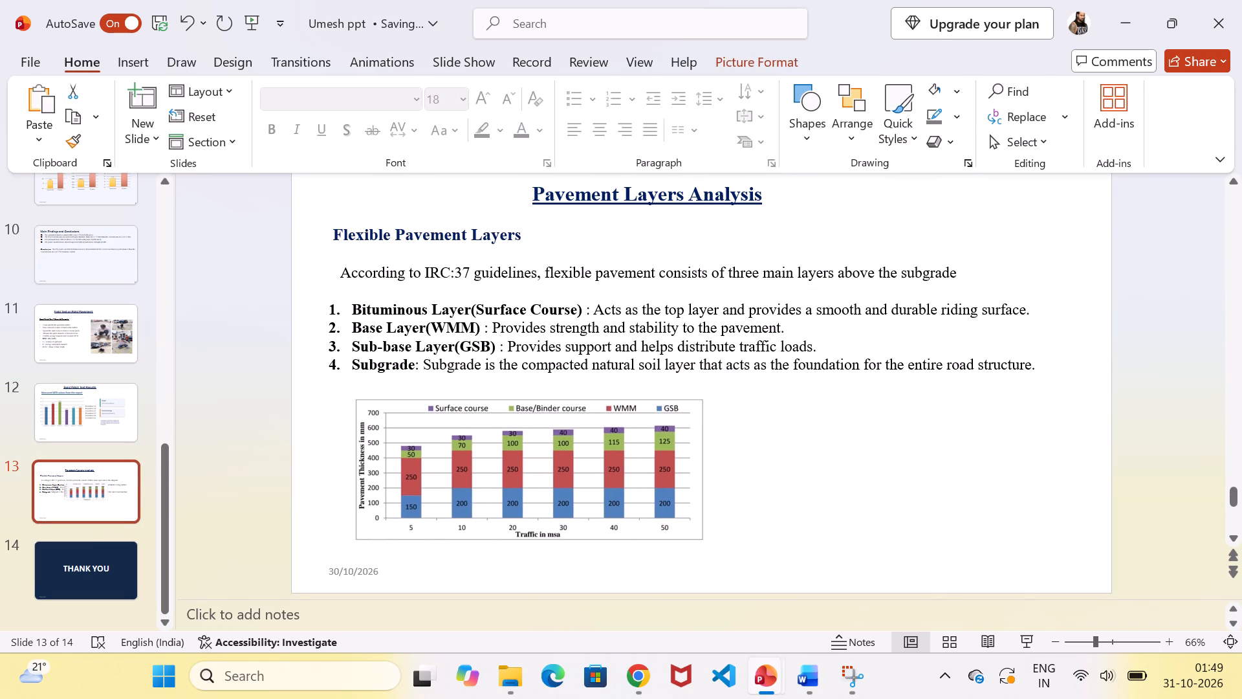
left_click_drag(545, 499, 527, 486)
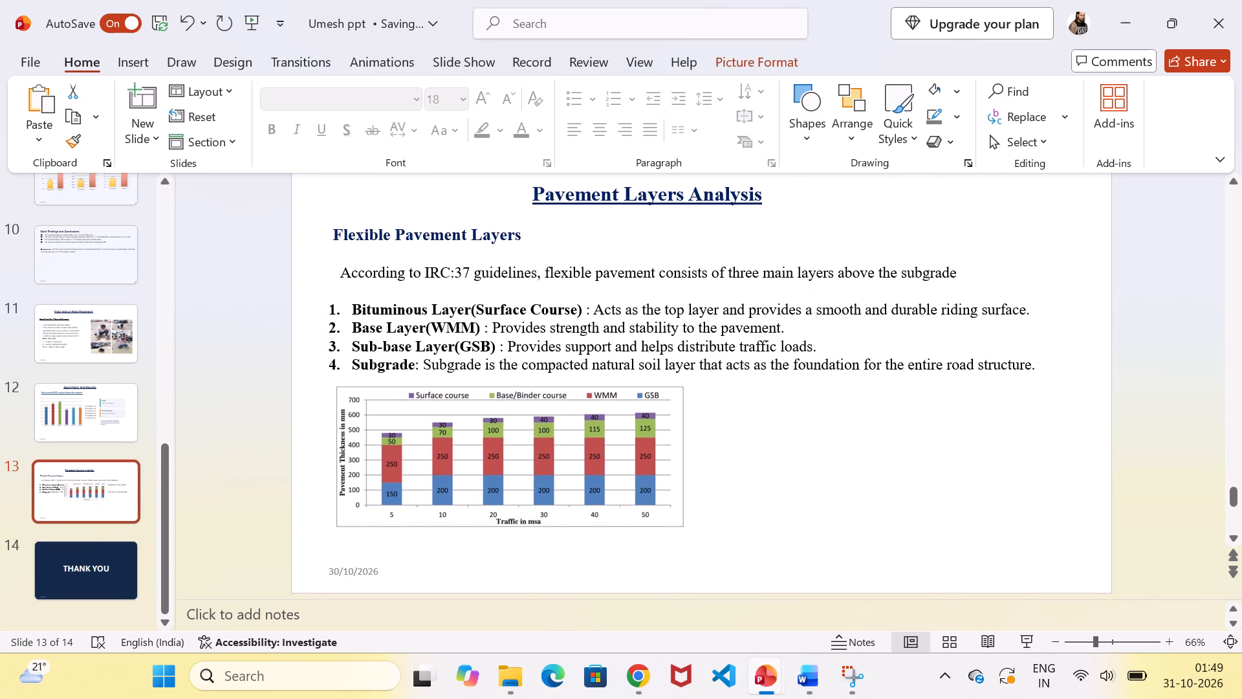
left_click_drag(527, 486, 534, 491)
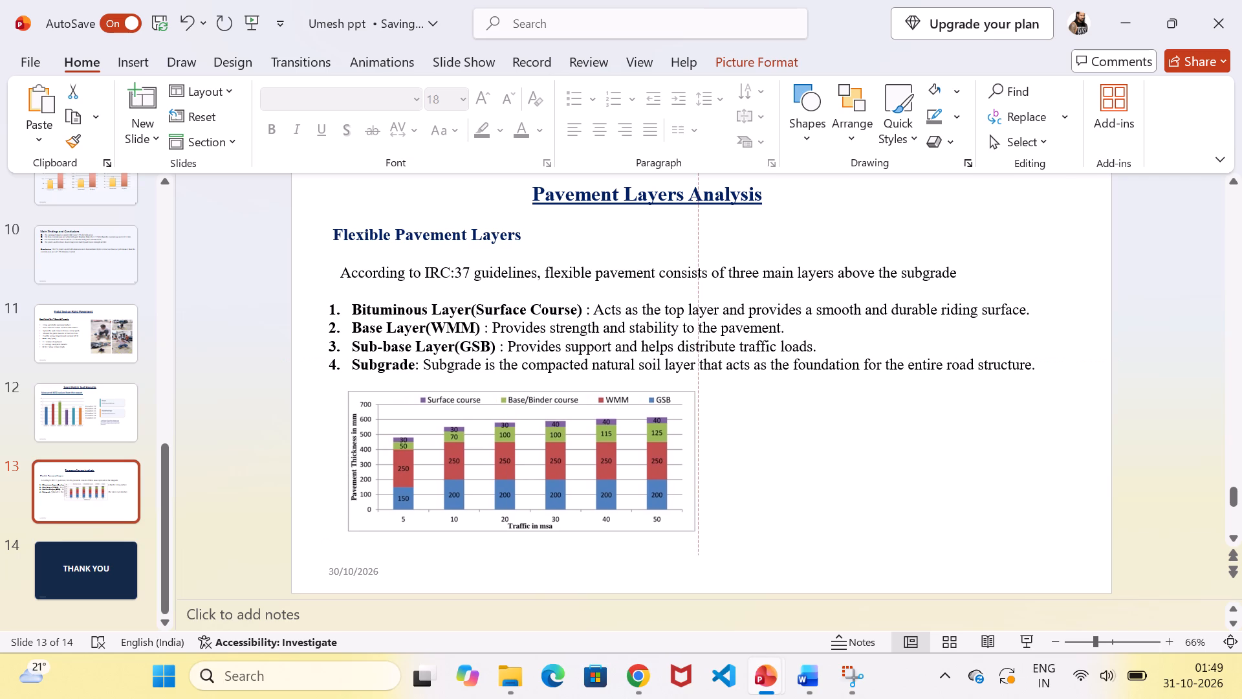
left_click_drag(534, 491, 535, 491)
left_click(734, 524)
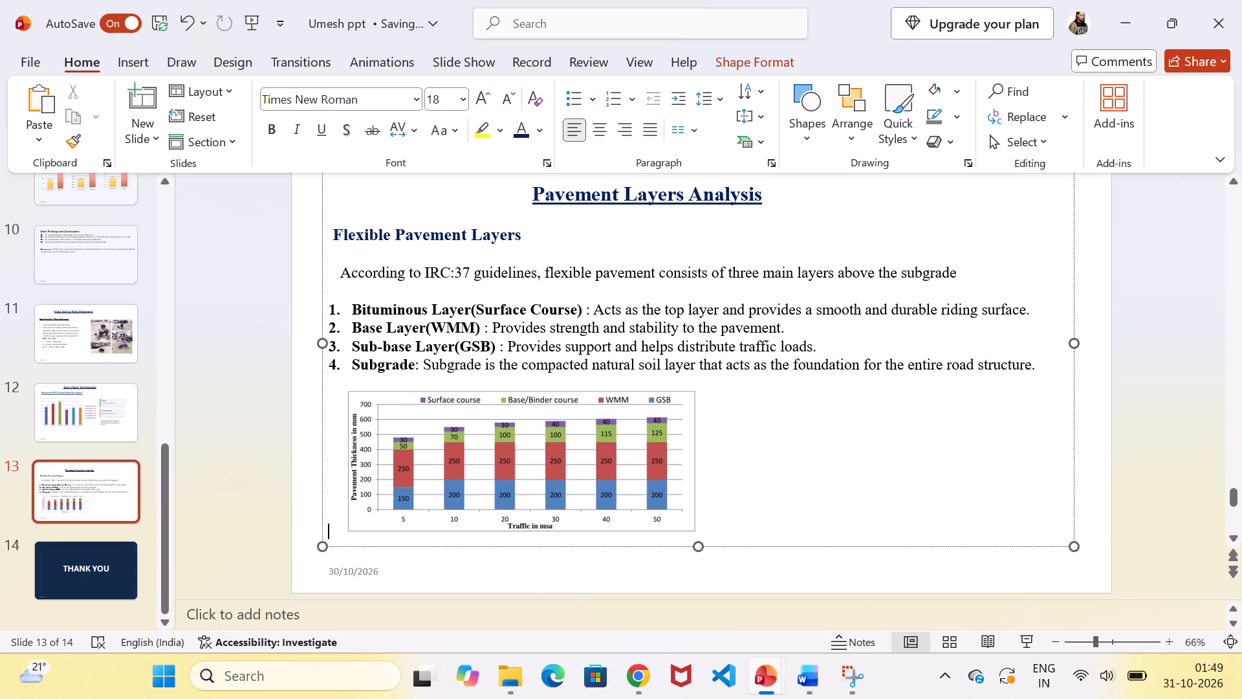
left_click(593, 569)
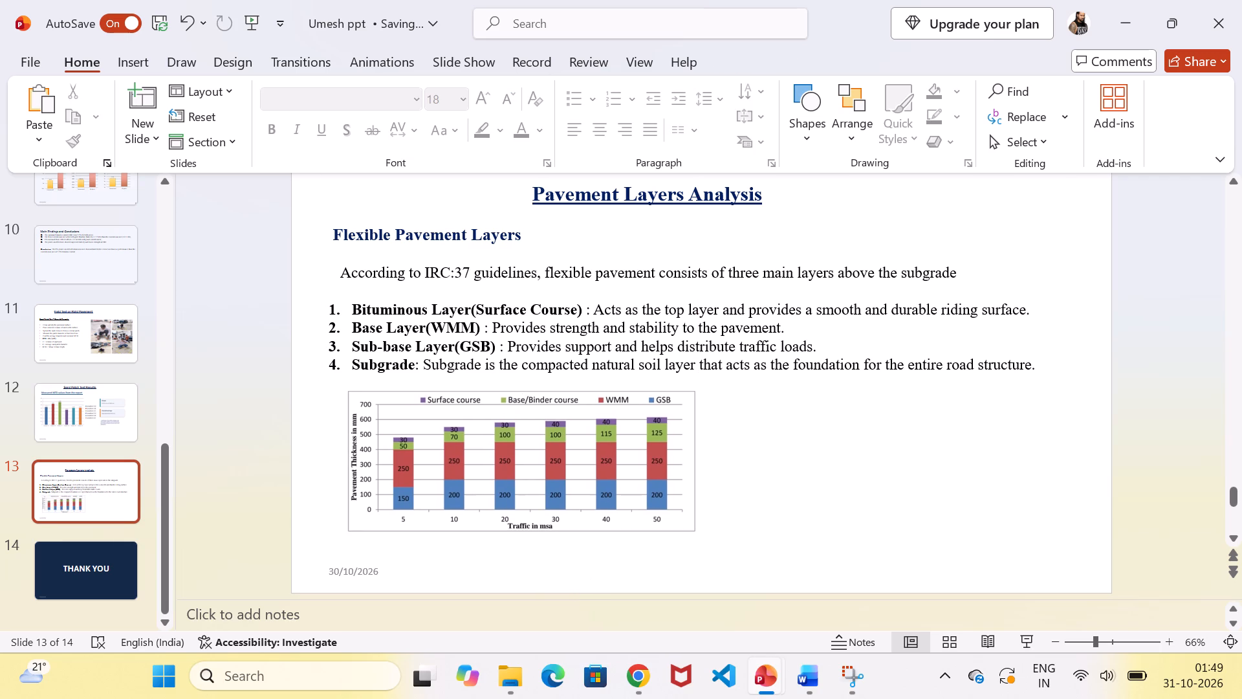
Reposition the pavement thickness chart against the text box's left edge, just above the date footer, leaving a gap below the layer list.
left_click_drag(461, 470, 468, 470)
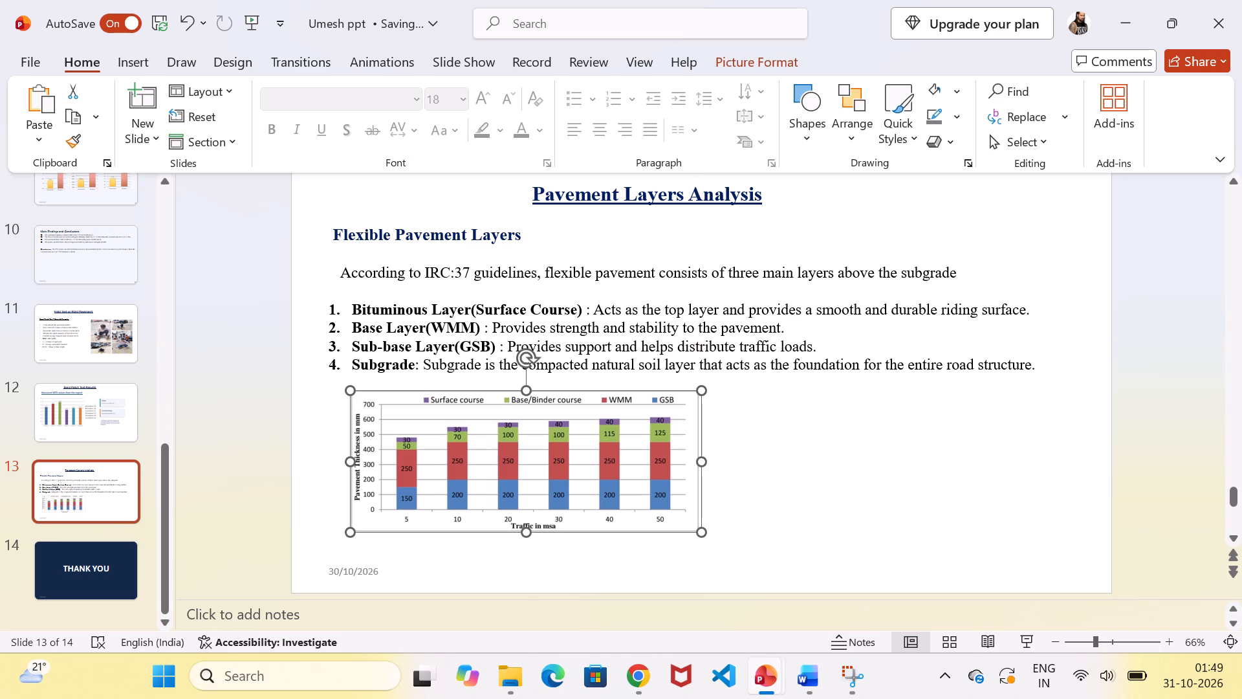
left_click_drag(420, 468, 433, 470)
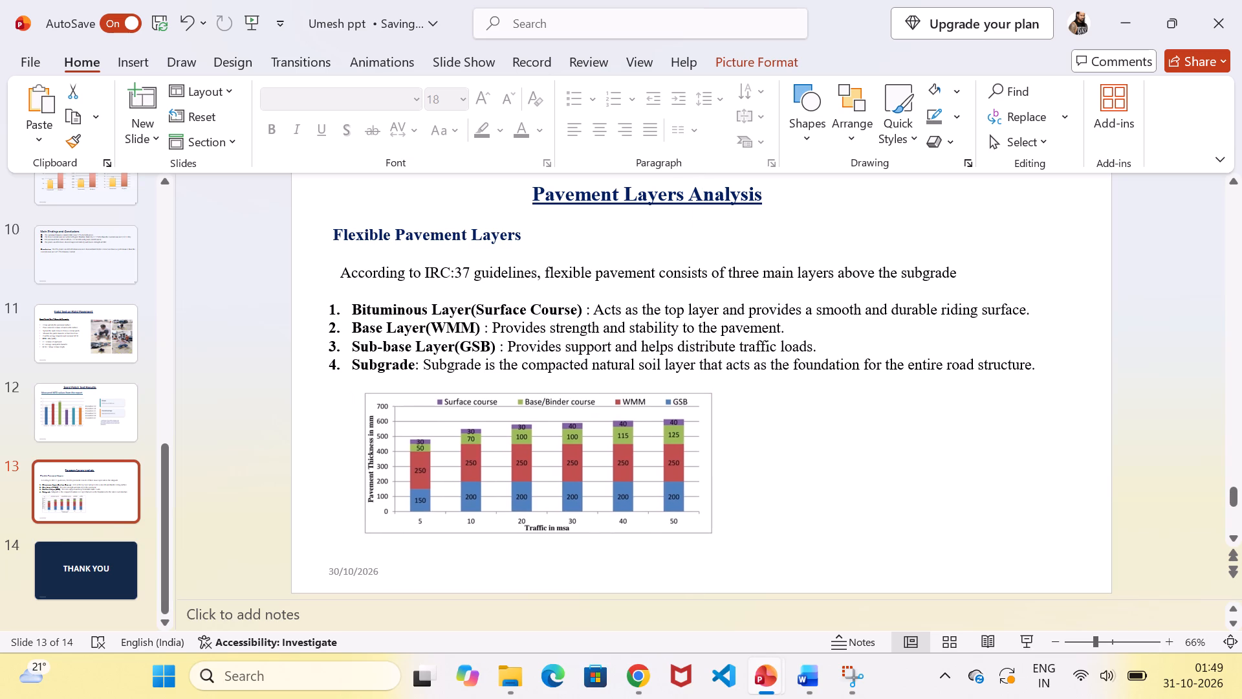
left_click_drag(433, 470, 393, 481)
left_click(681, 516)
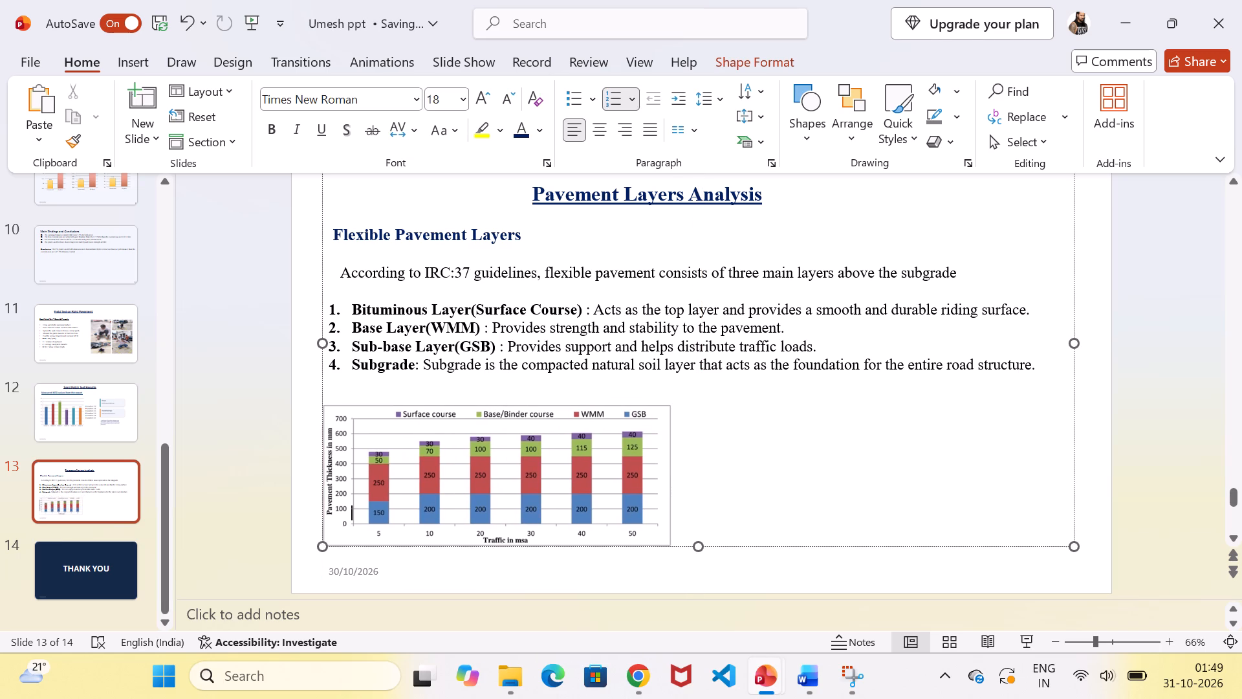
left_click(731, 458)
left_click(617, 610)
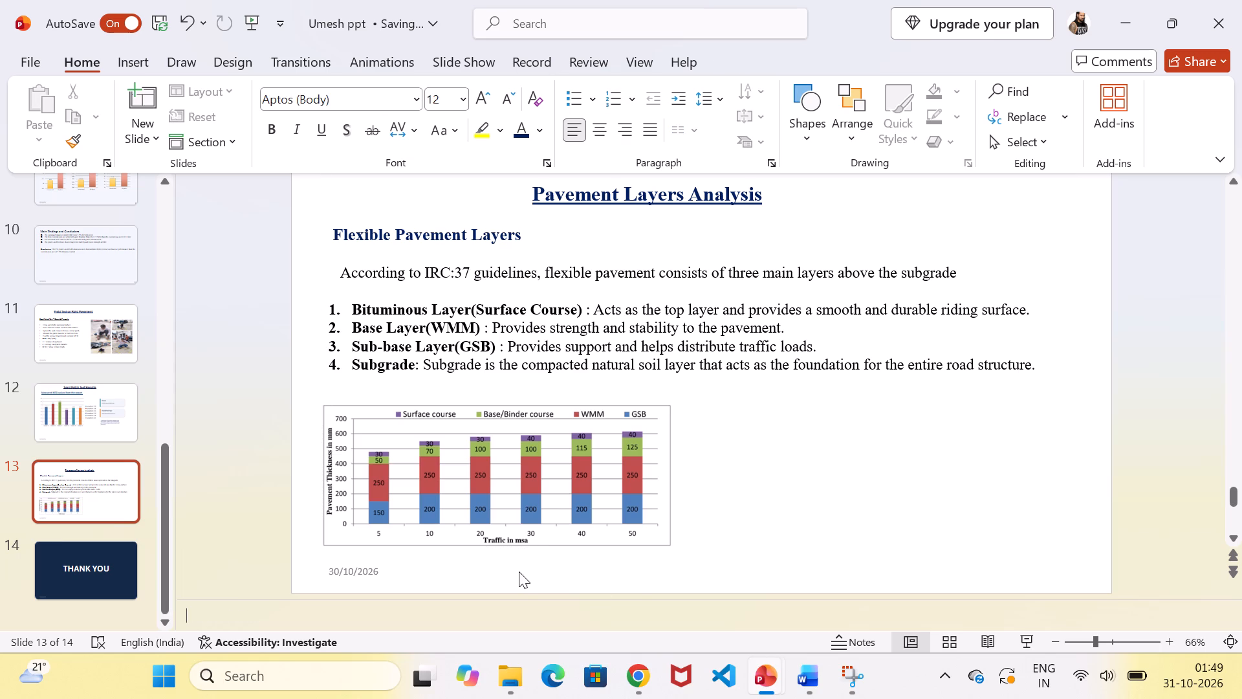